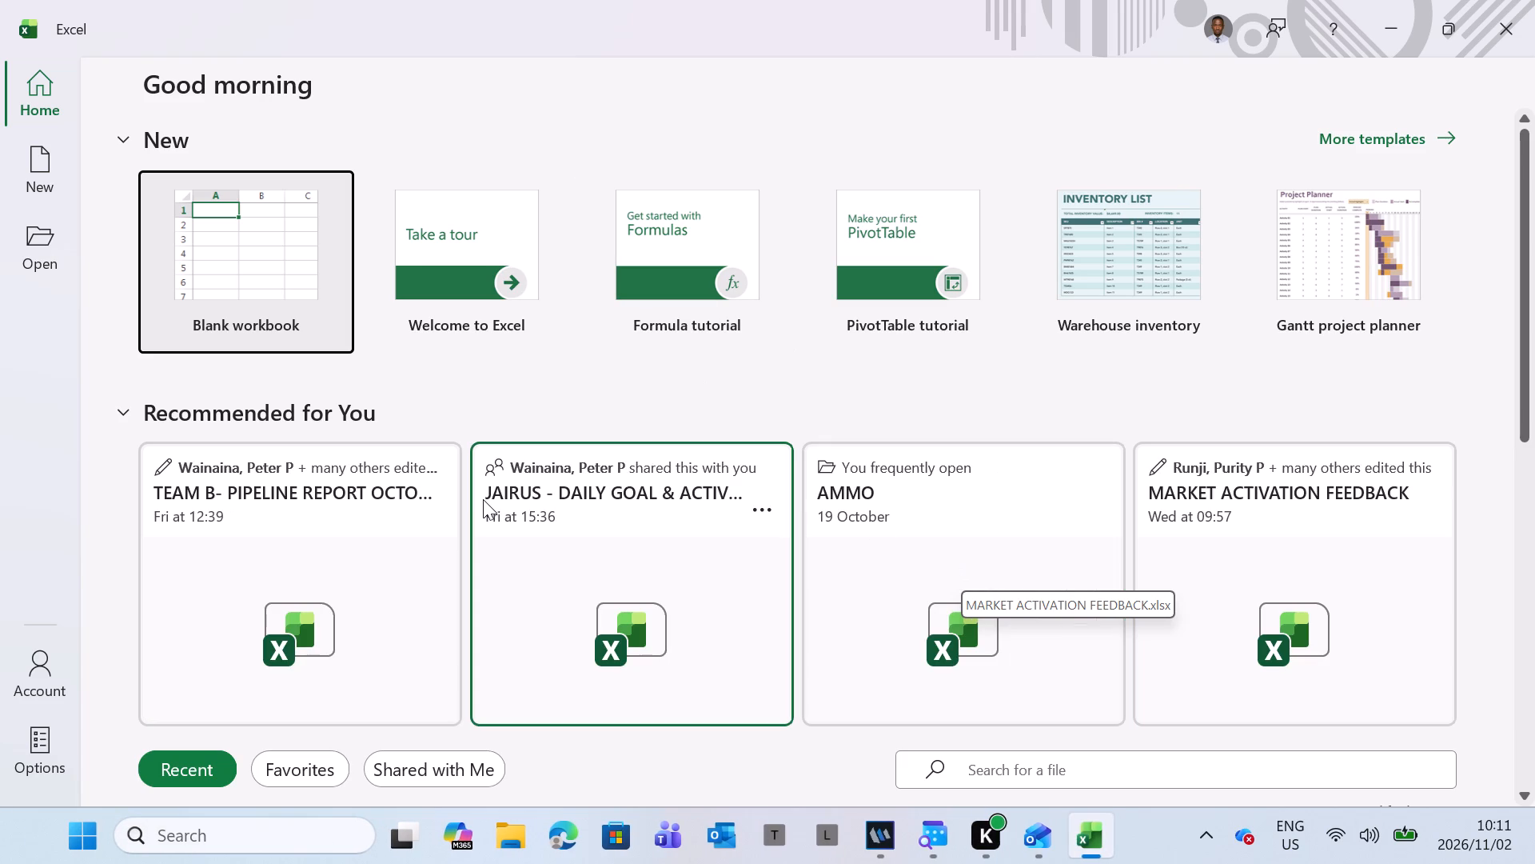
Open the shared DAILY GOAL & ACTIVITY PLANNER workbook from the recommended files.
click(602, 575)
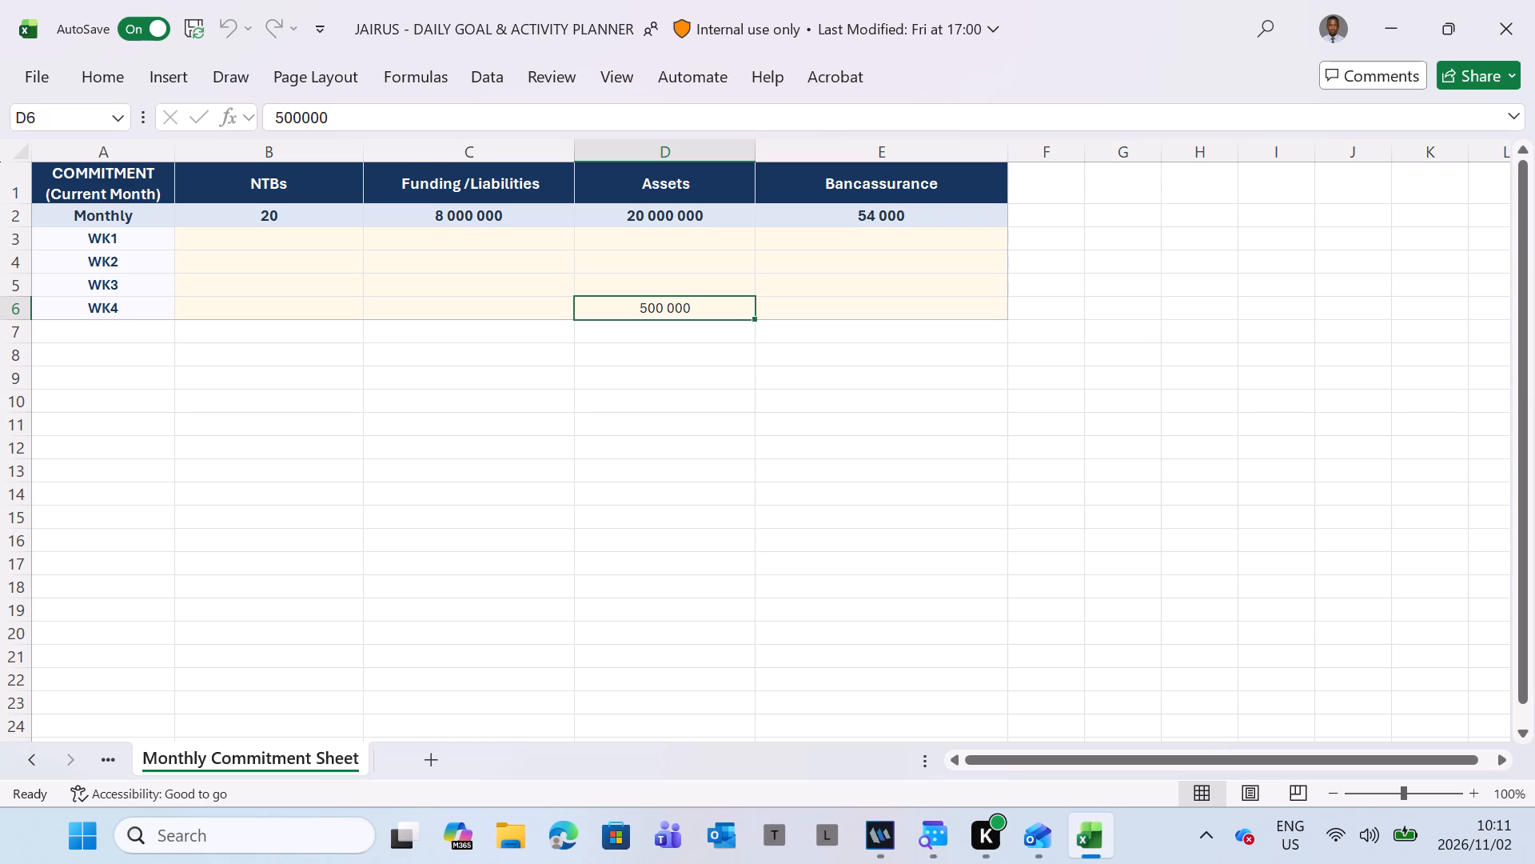
Select the WK1 cell under NTBs in the Monthly Commitment Sheet.
click(289, 238)
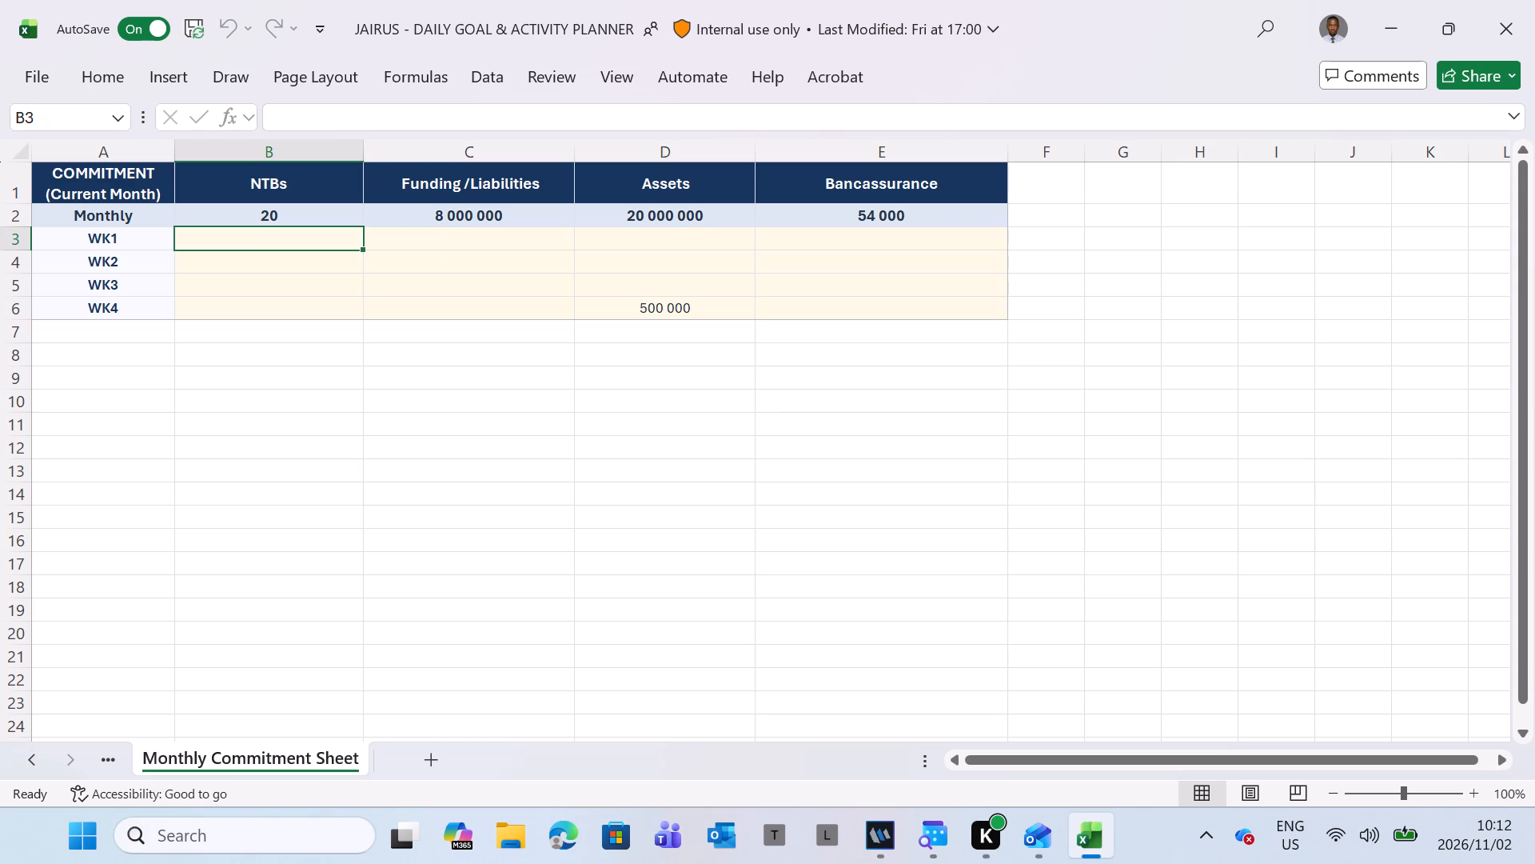
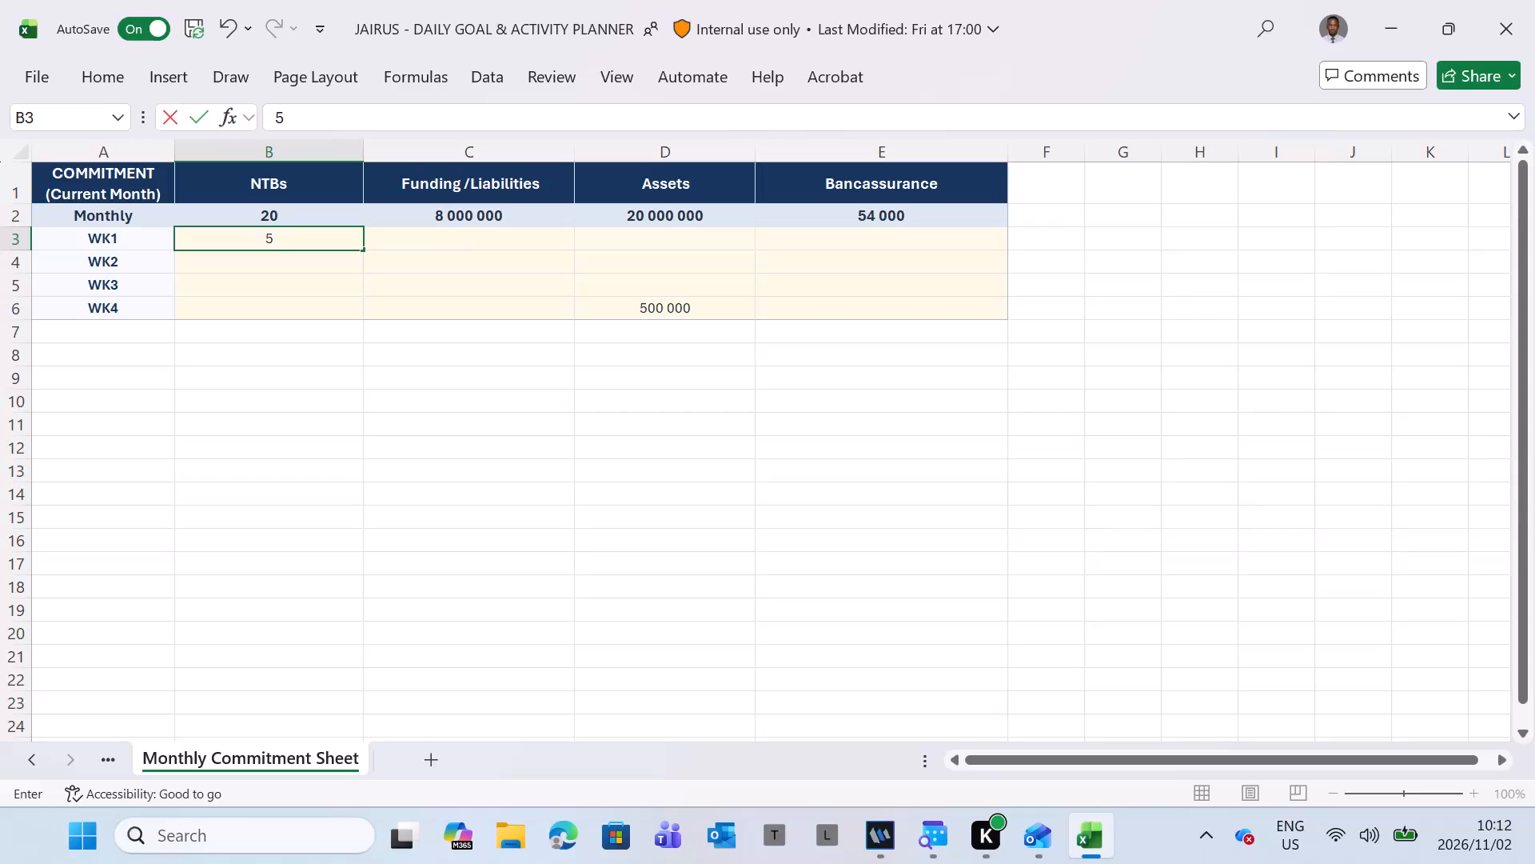
Enter 5 as the NTBs commitment for each of the four weeks, WK1 through WK4.
key(5)
key(Return)
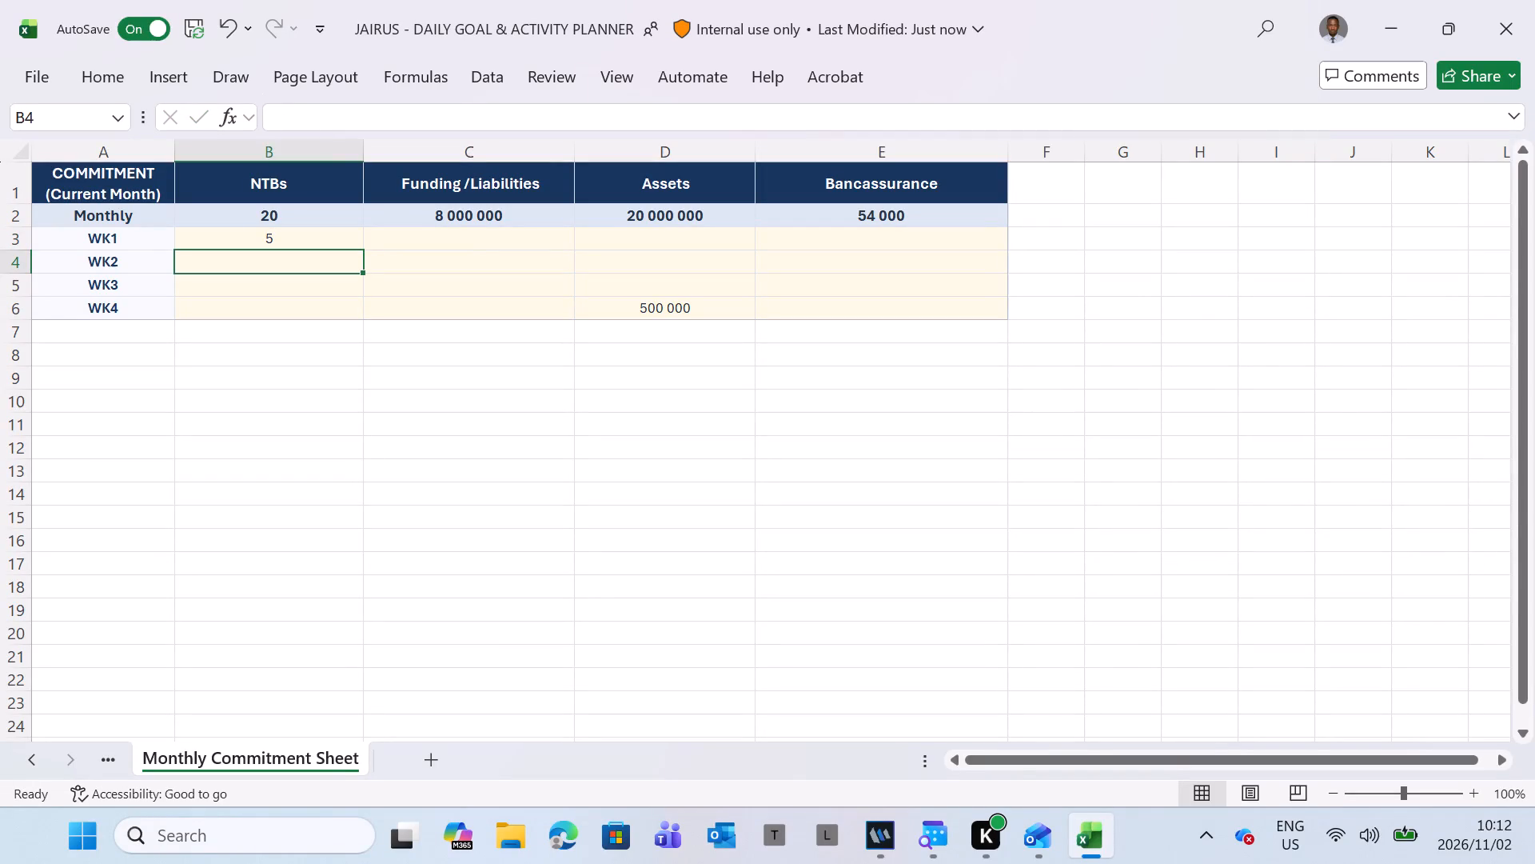
key(5)
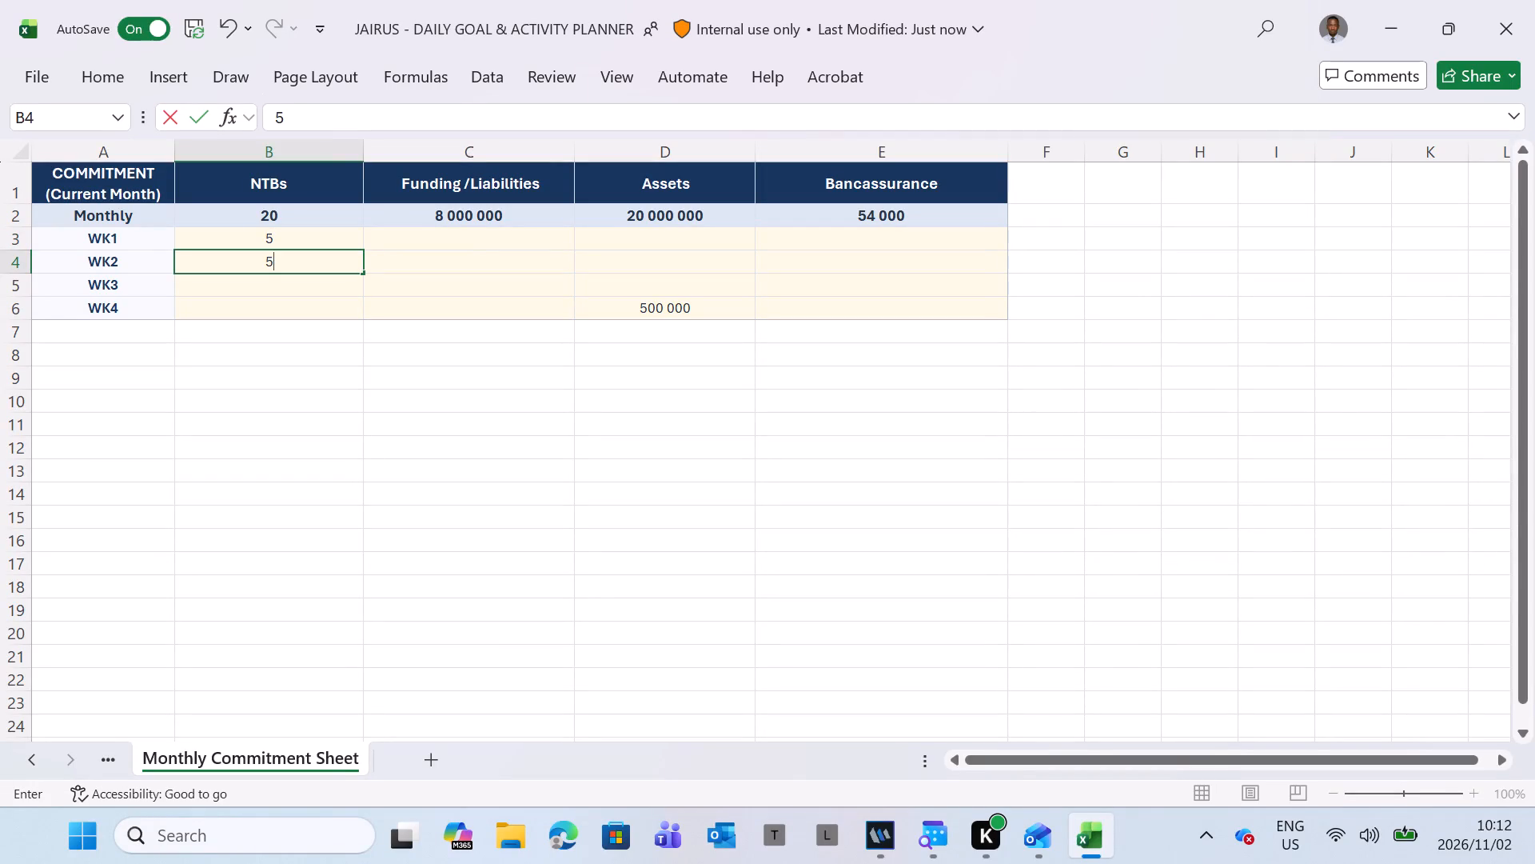
key(Return)
key(5)
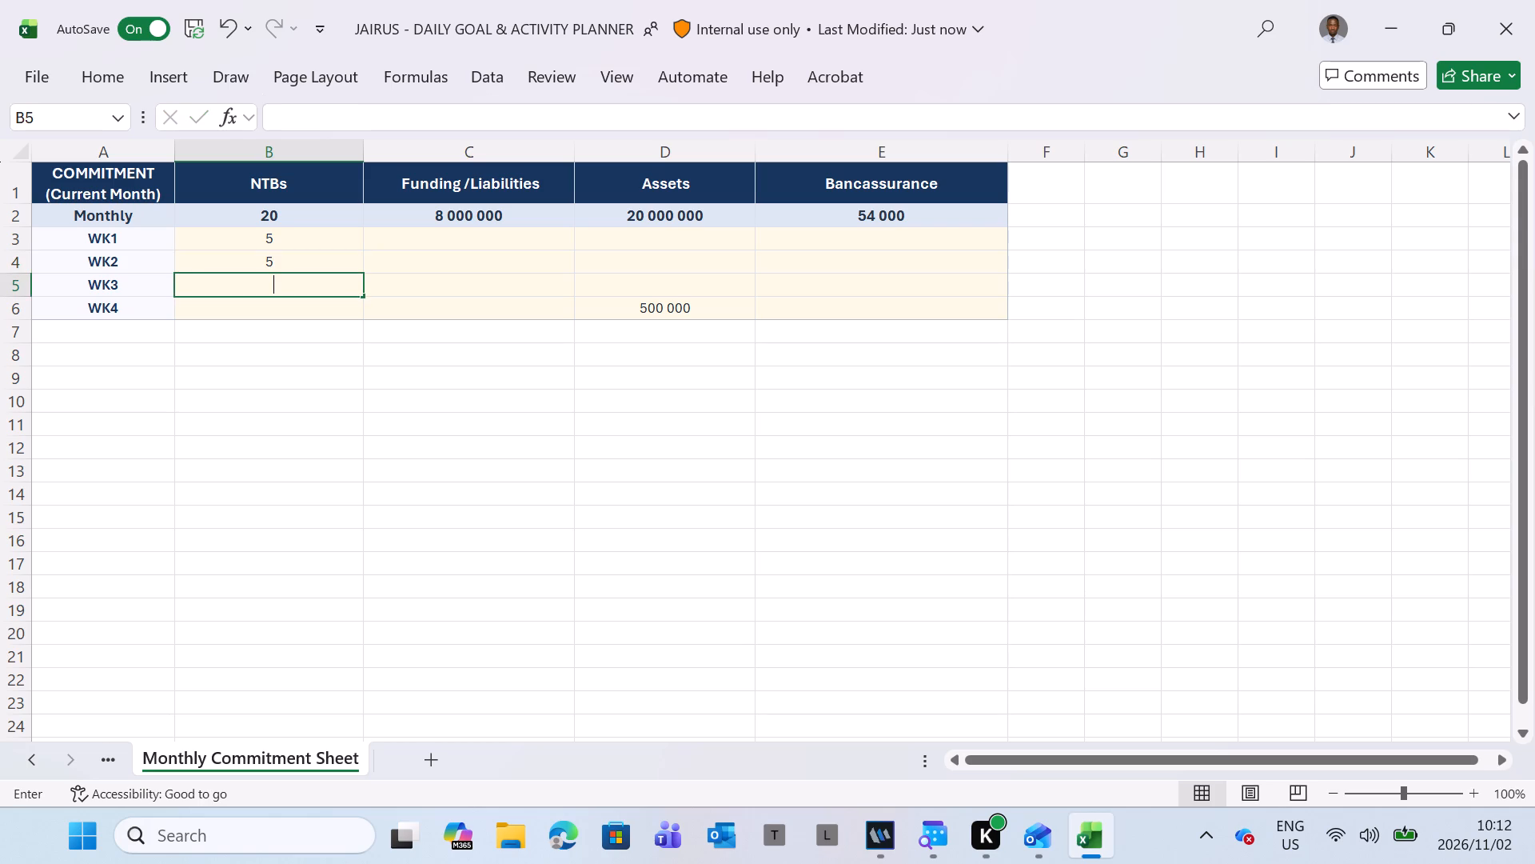
key(Return)
key(5)
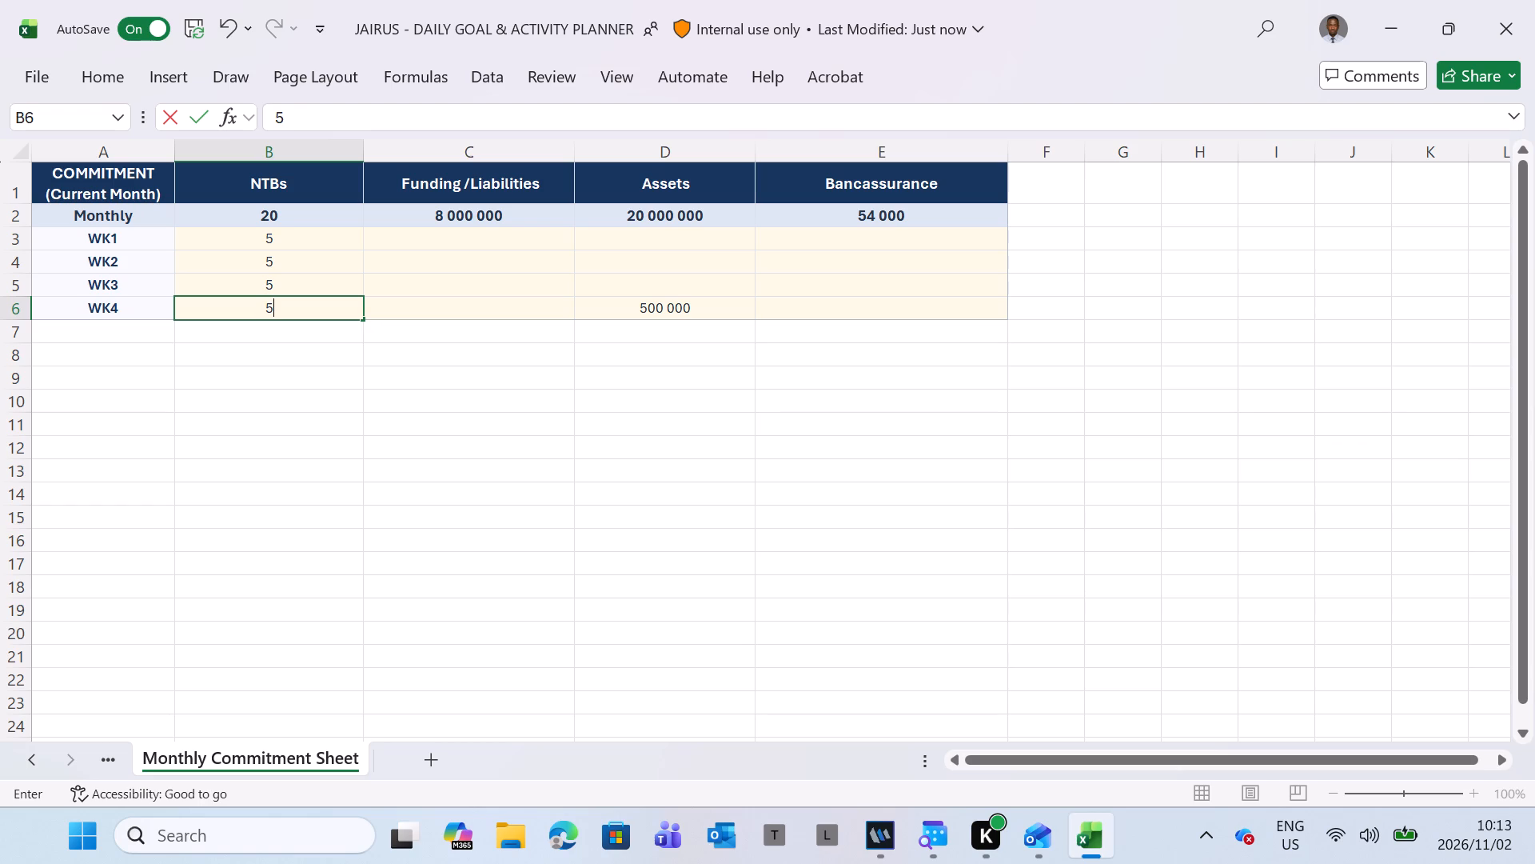
Enter 2000000 as the WK1 Funding/Liabilities commitment and fill the same value down through WK4.
click(427, 248)
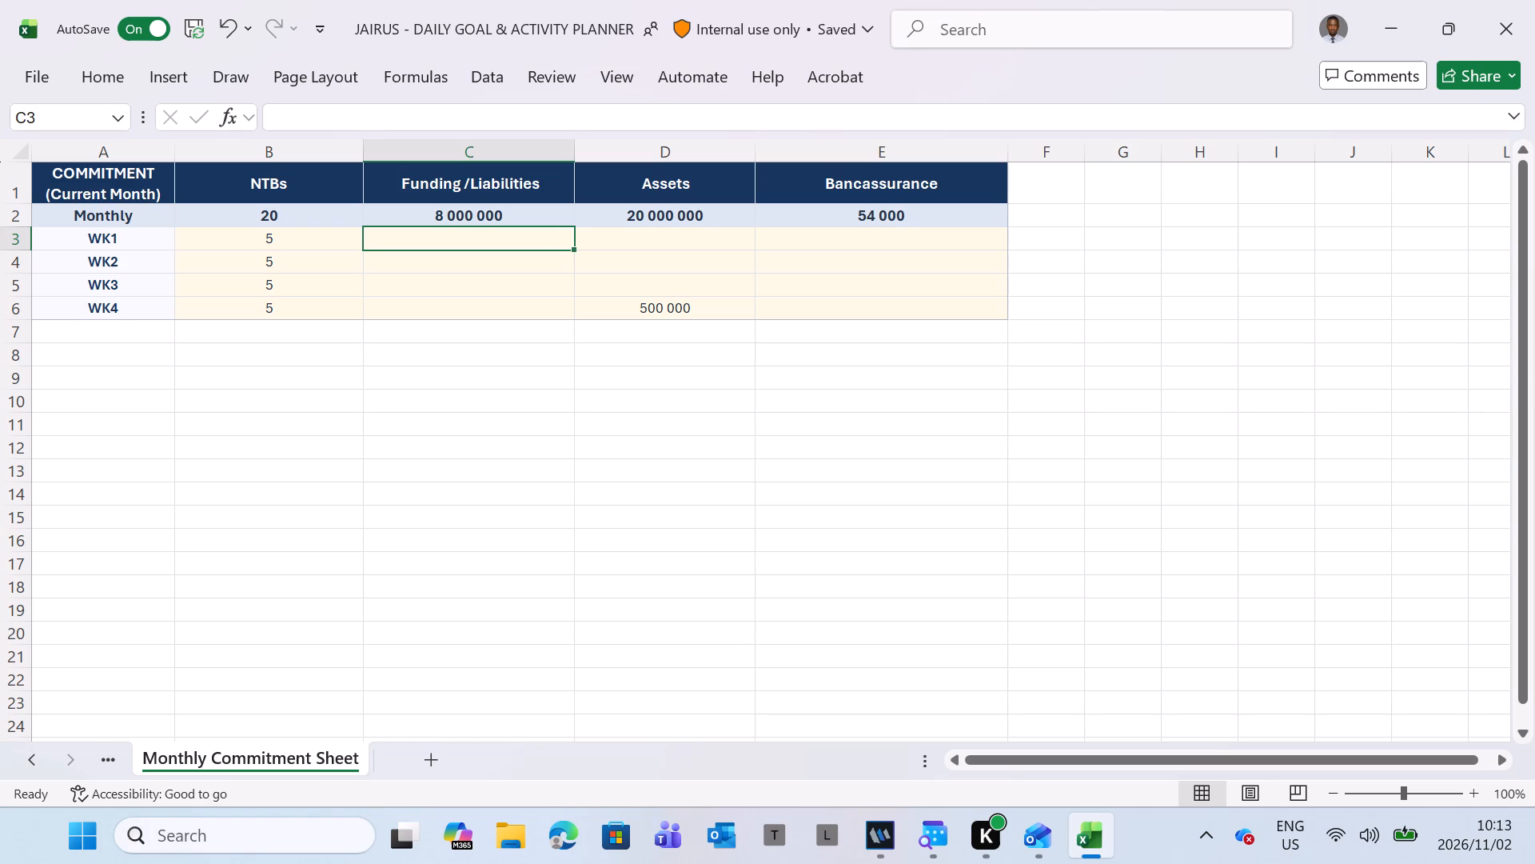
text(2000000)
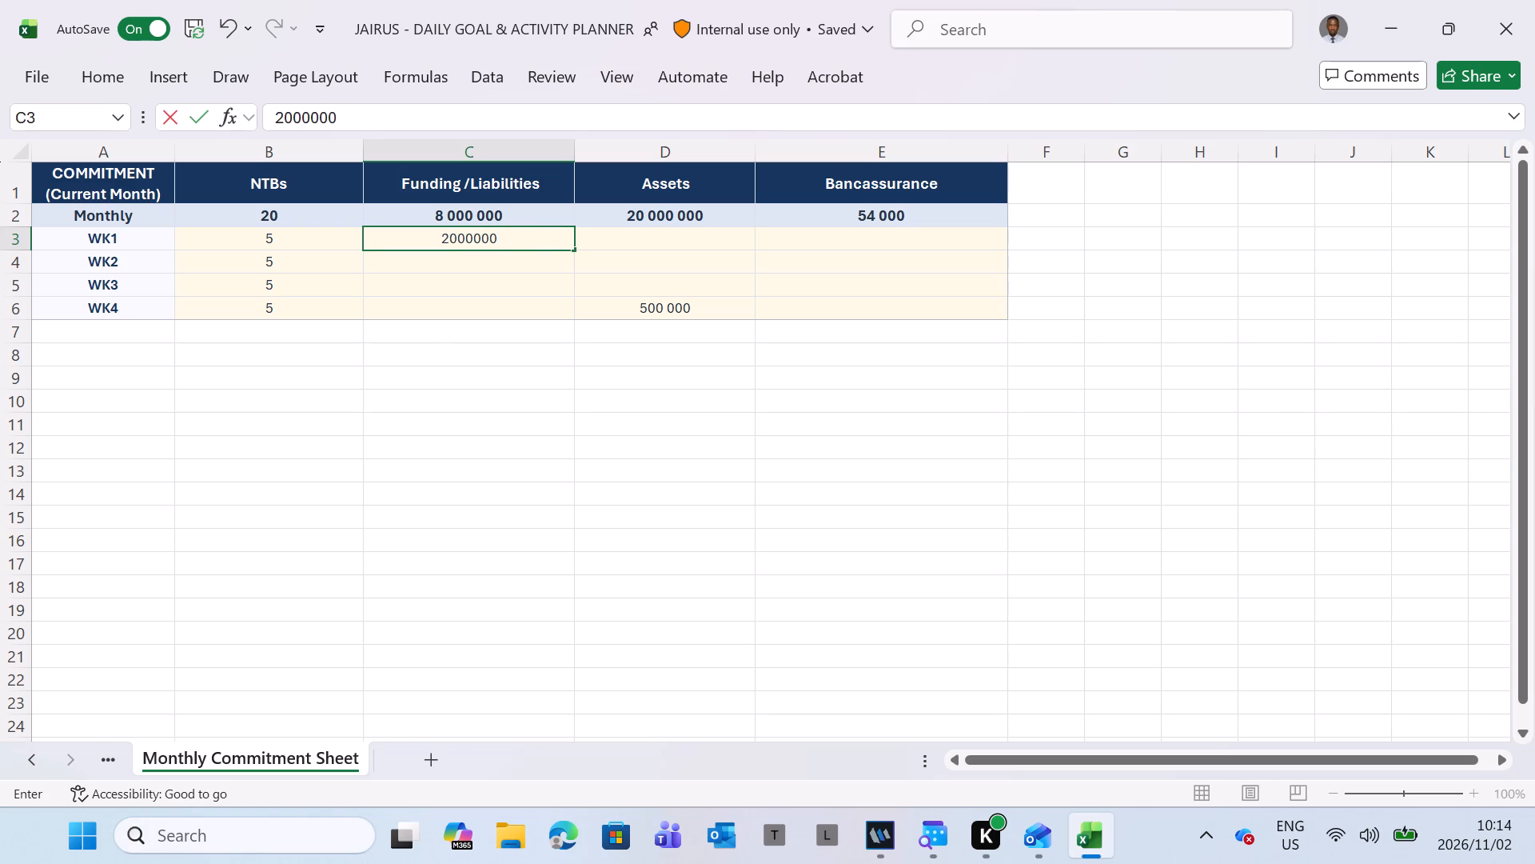
drag(573, 246, 571, 258)
drag(555, 292, 549, 218)
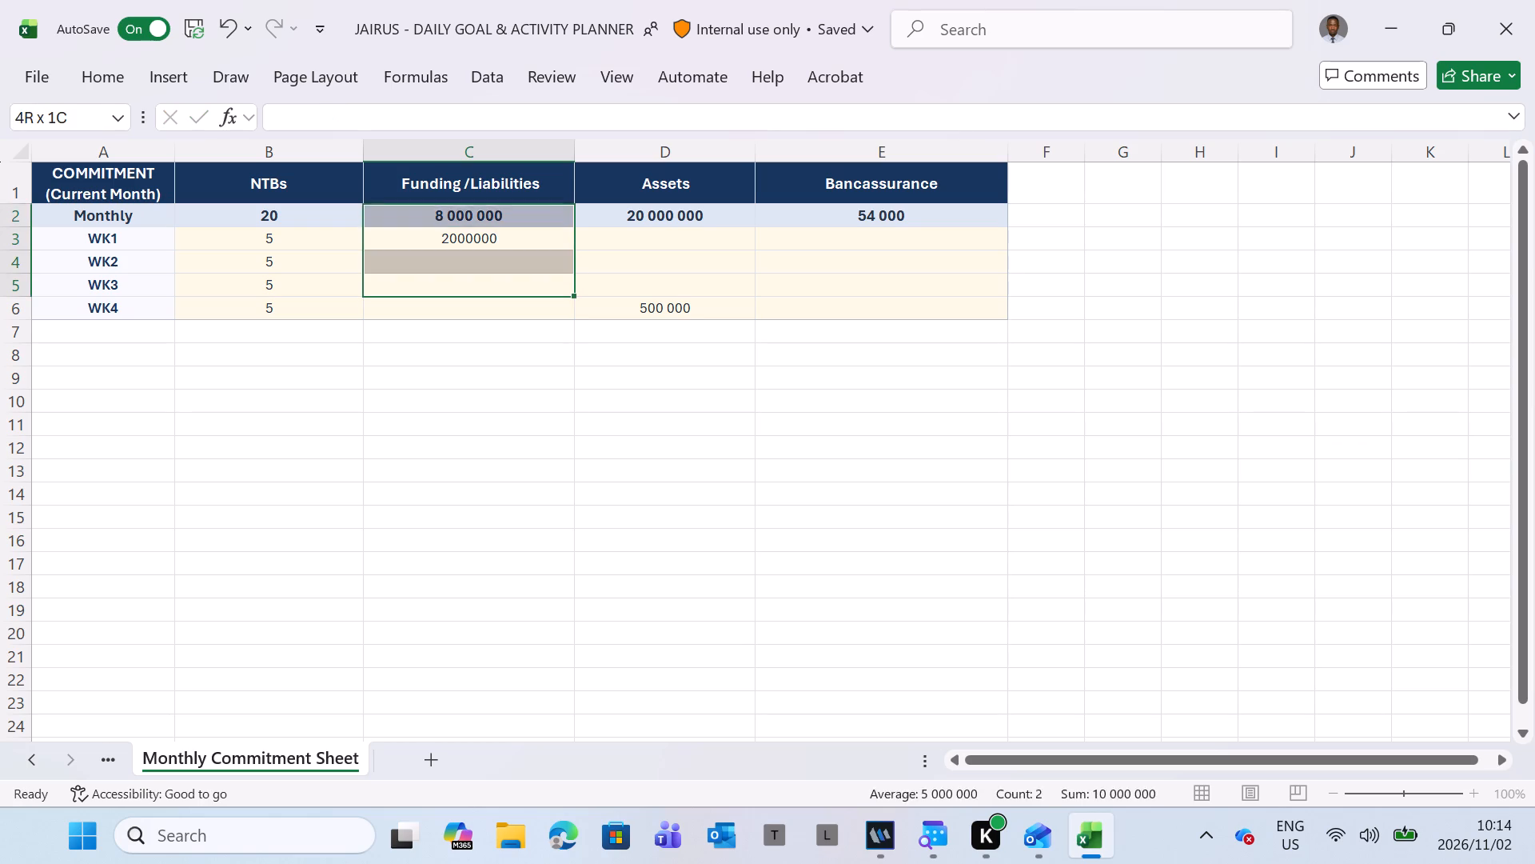
drag(549, 218, 540, 238)
click(540, 238)
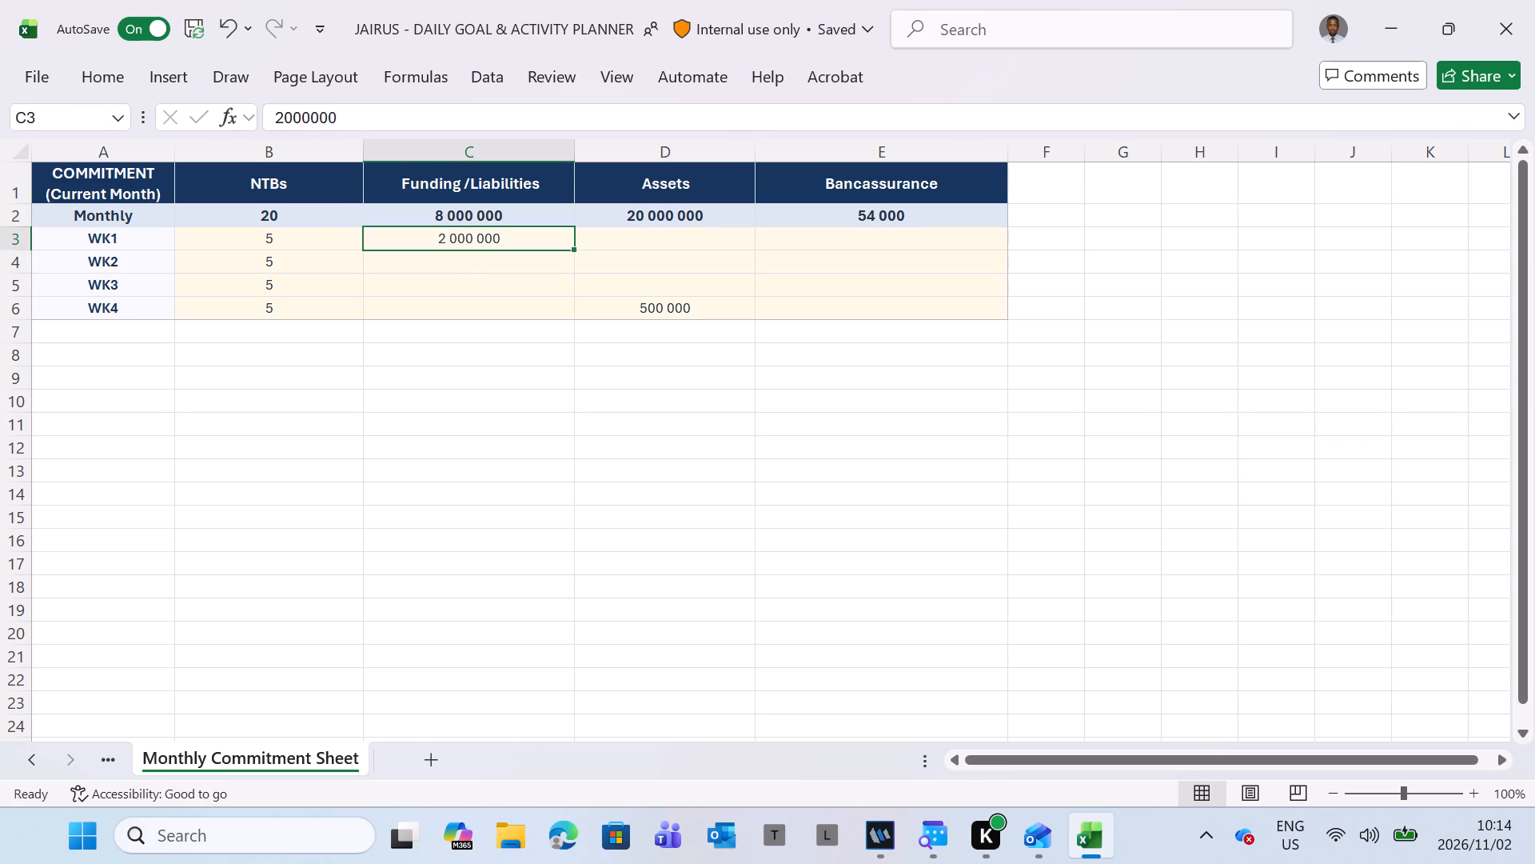
drag(571, 247, 562, 320)
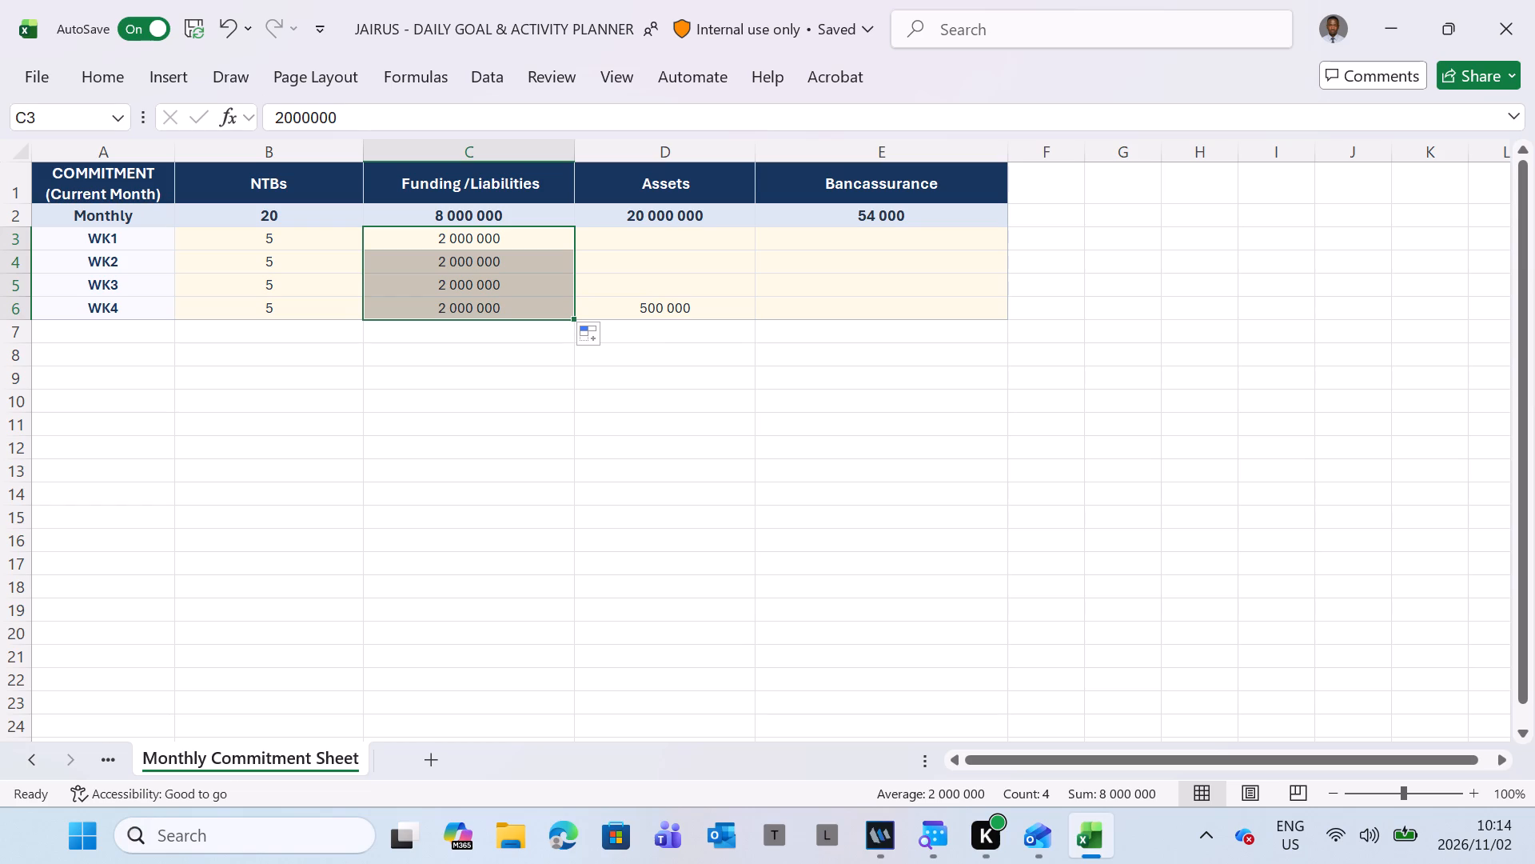
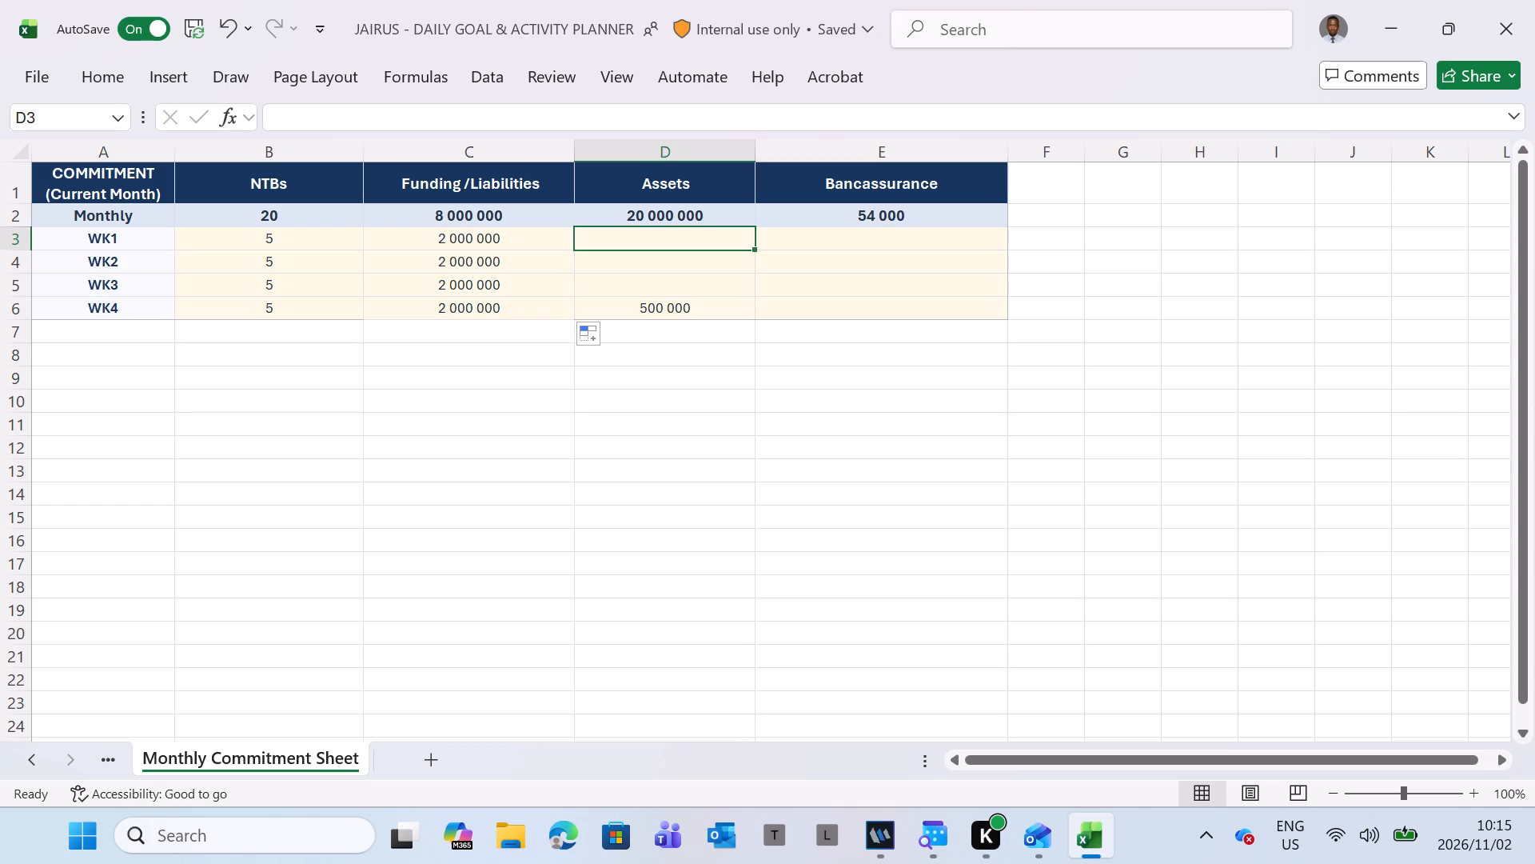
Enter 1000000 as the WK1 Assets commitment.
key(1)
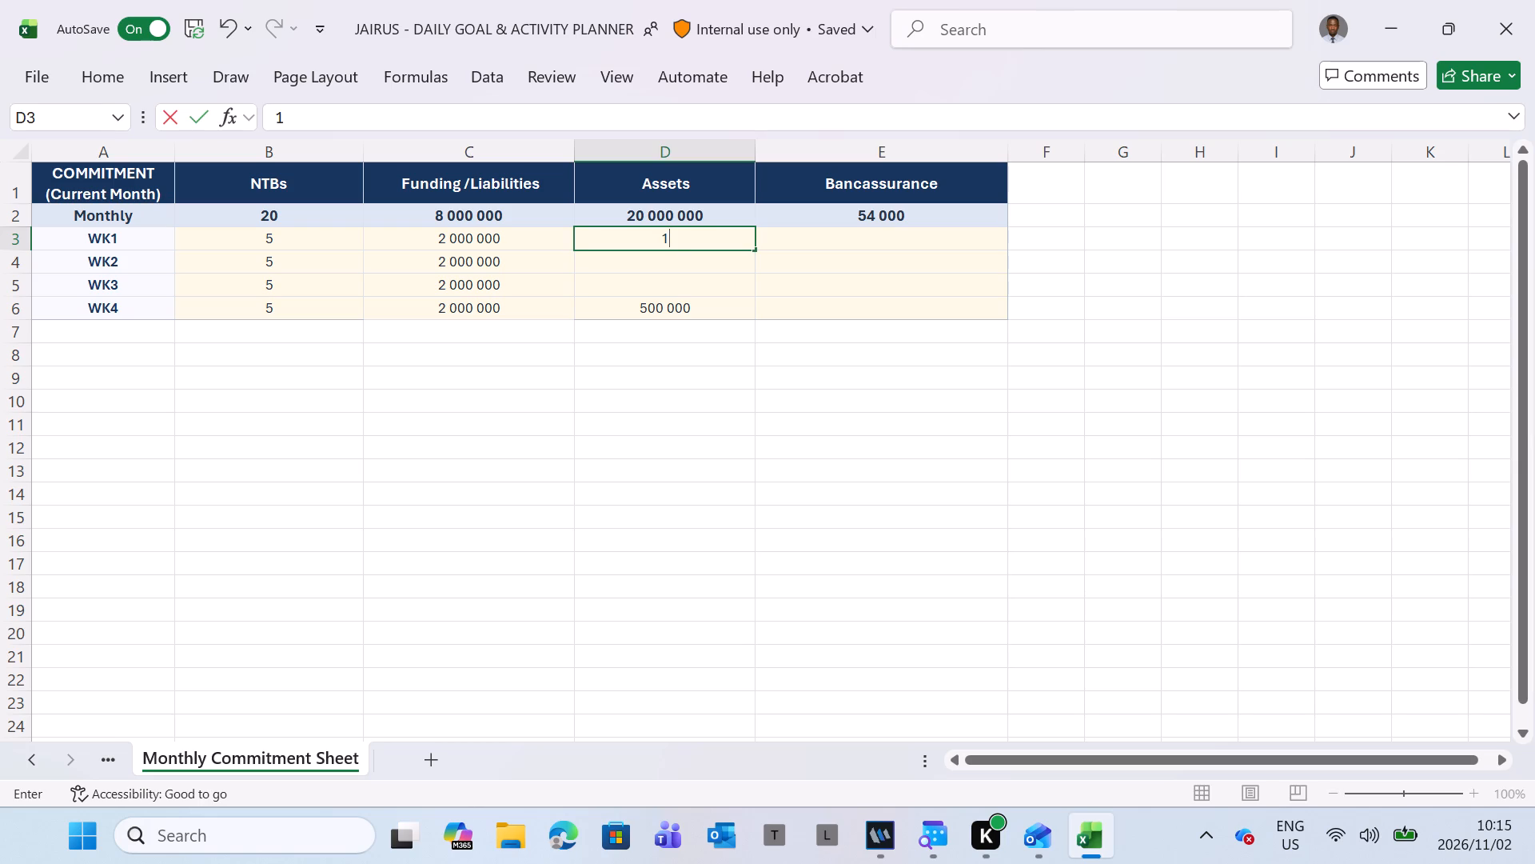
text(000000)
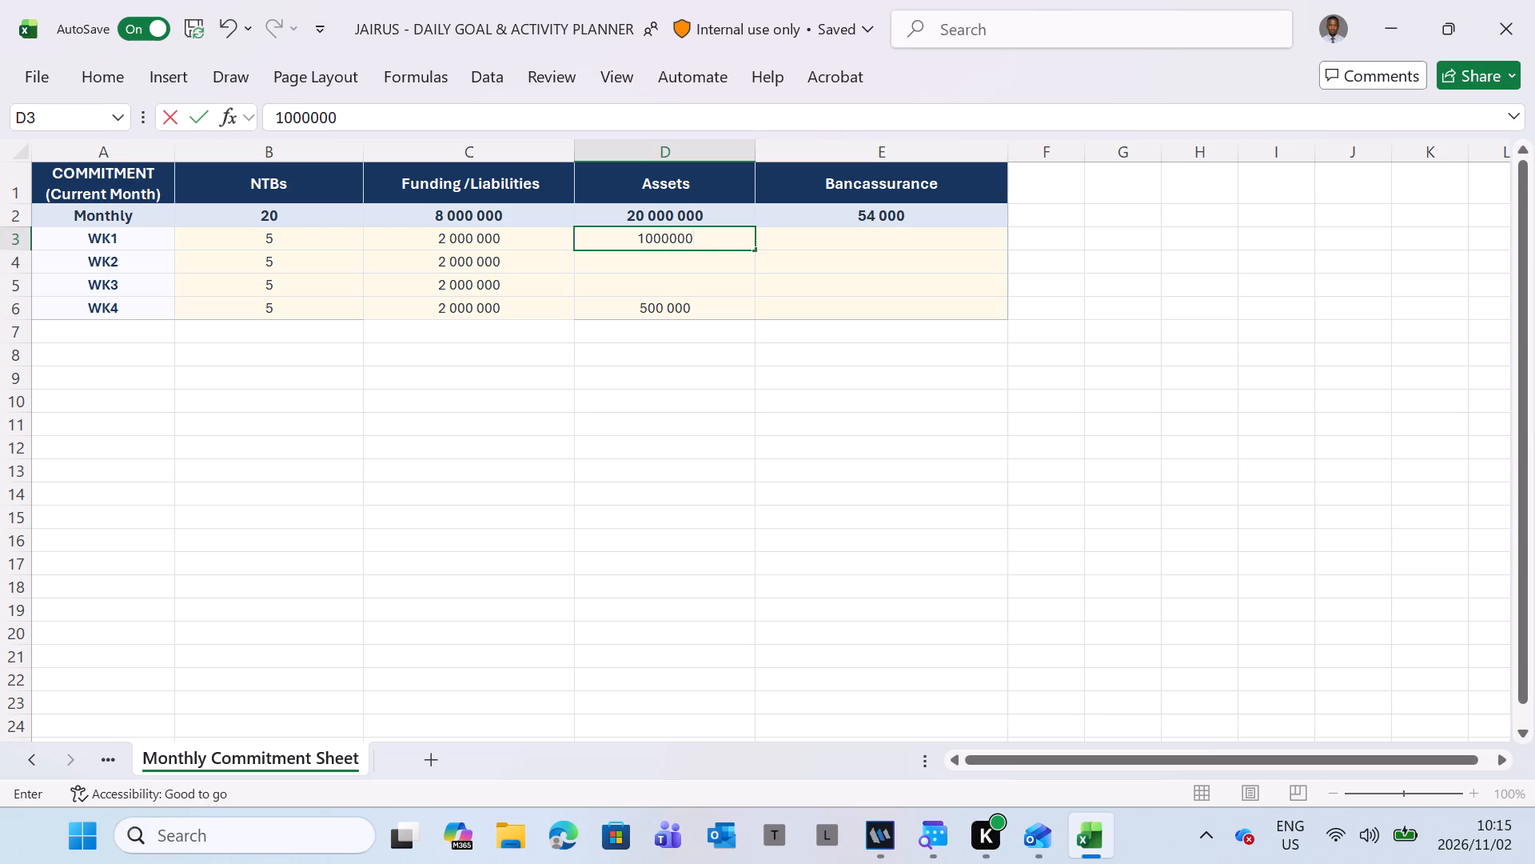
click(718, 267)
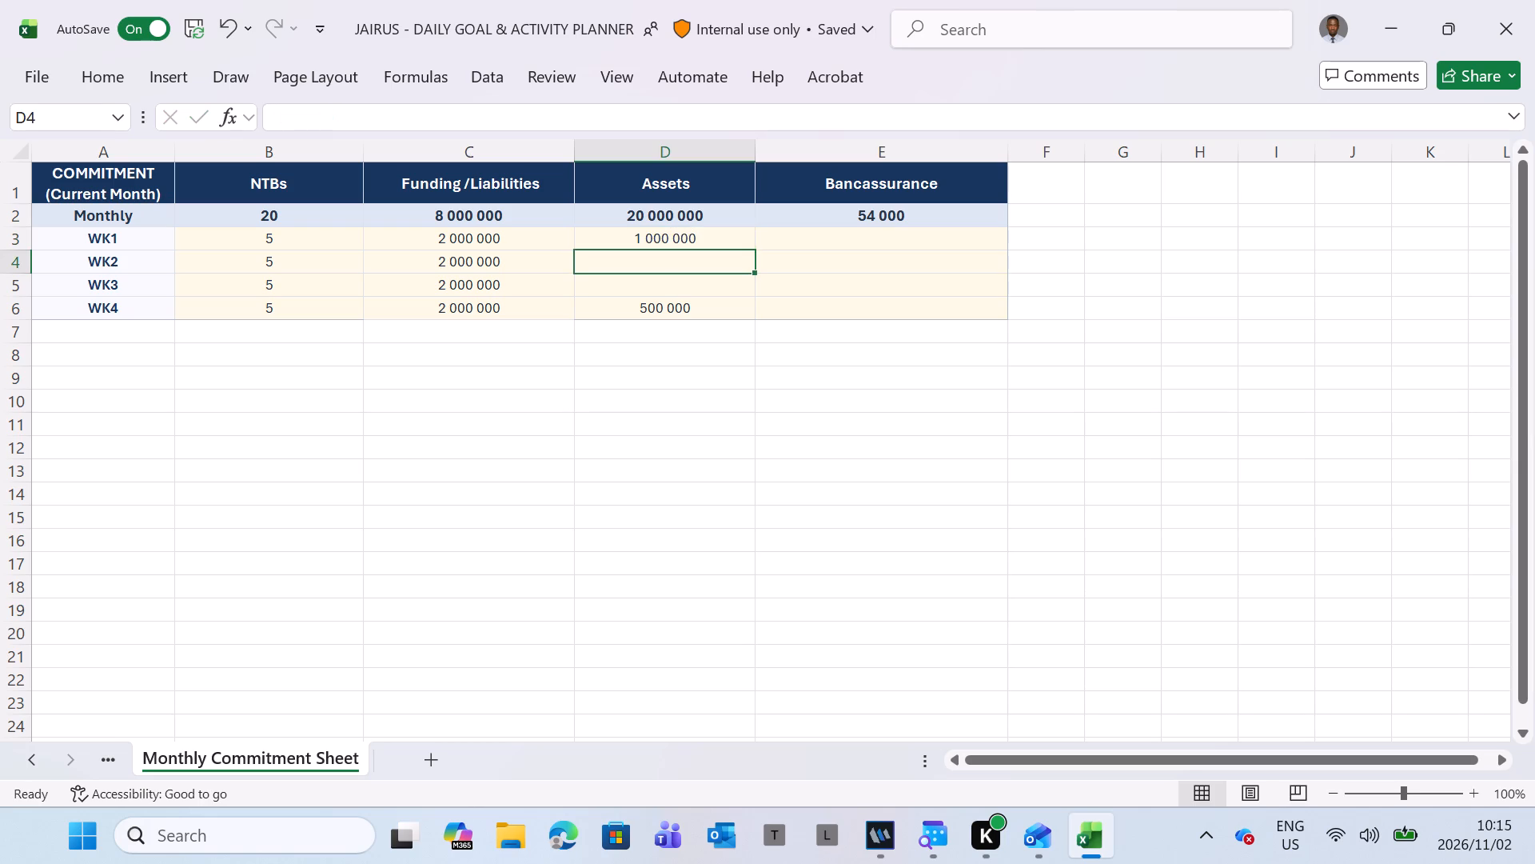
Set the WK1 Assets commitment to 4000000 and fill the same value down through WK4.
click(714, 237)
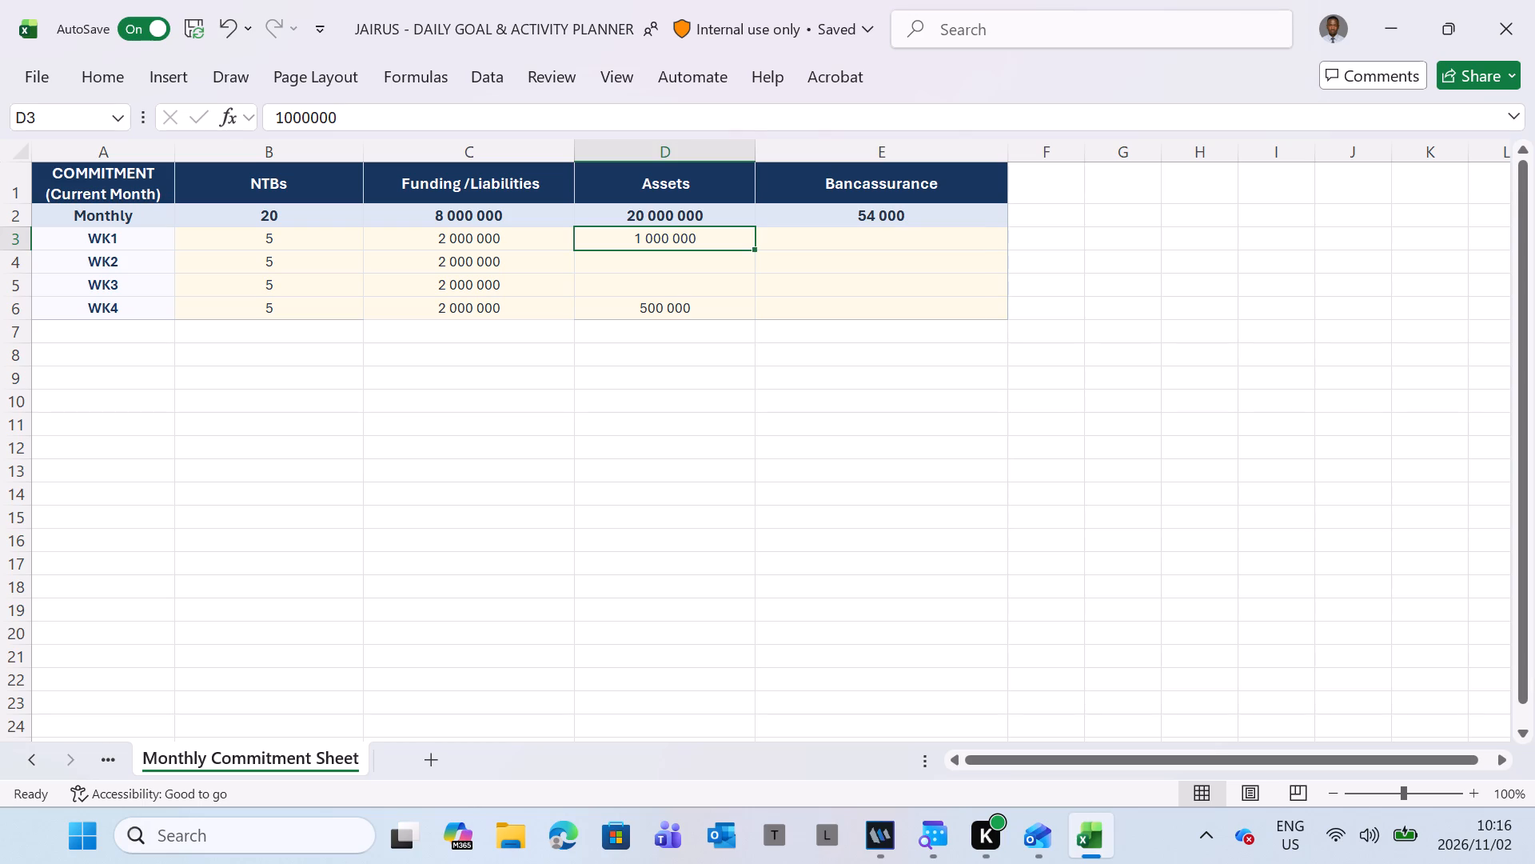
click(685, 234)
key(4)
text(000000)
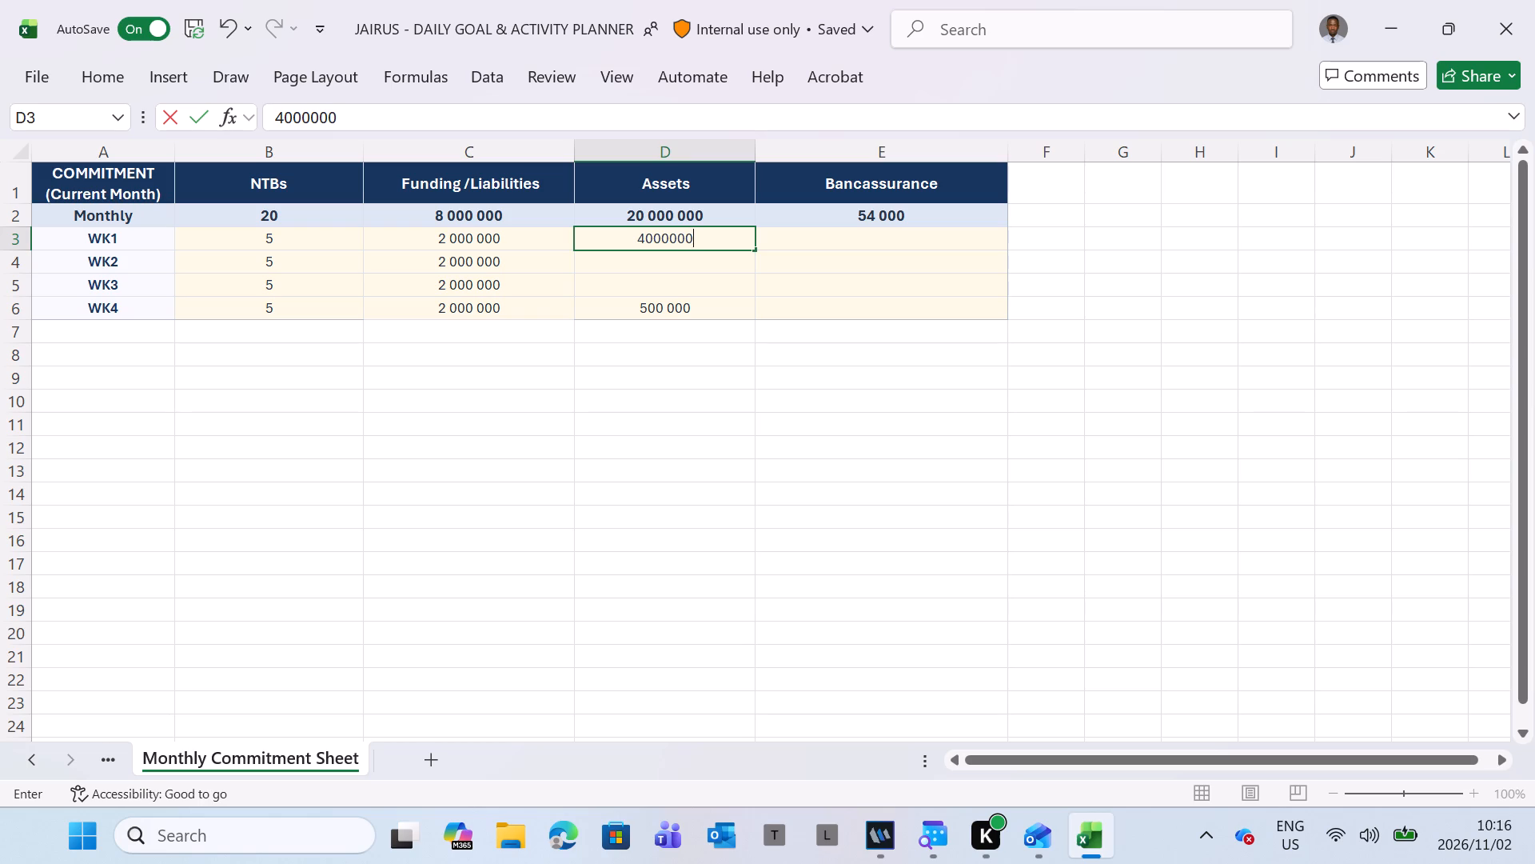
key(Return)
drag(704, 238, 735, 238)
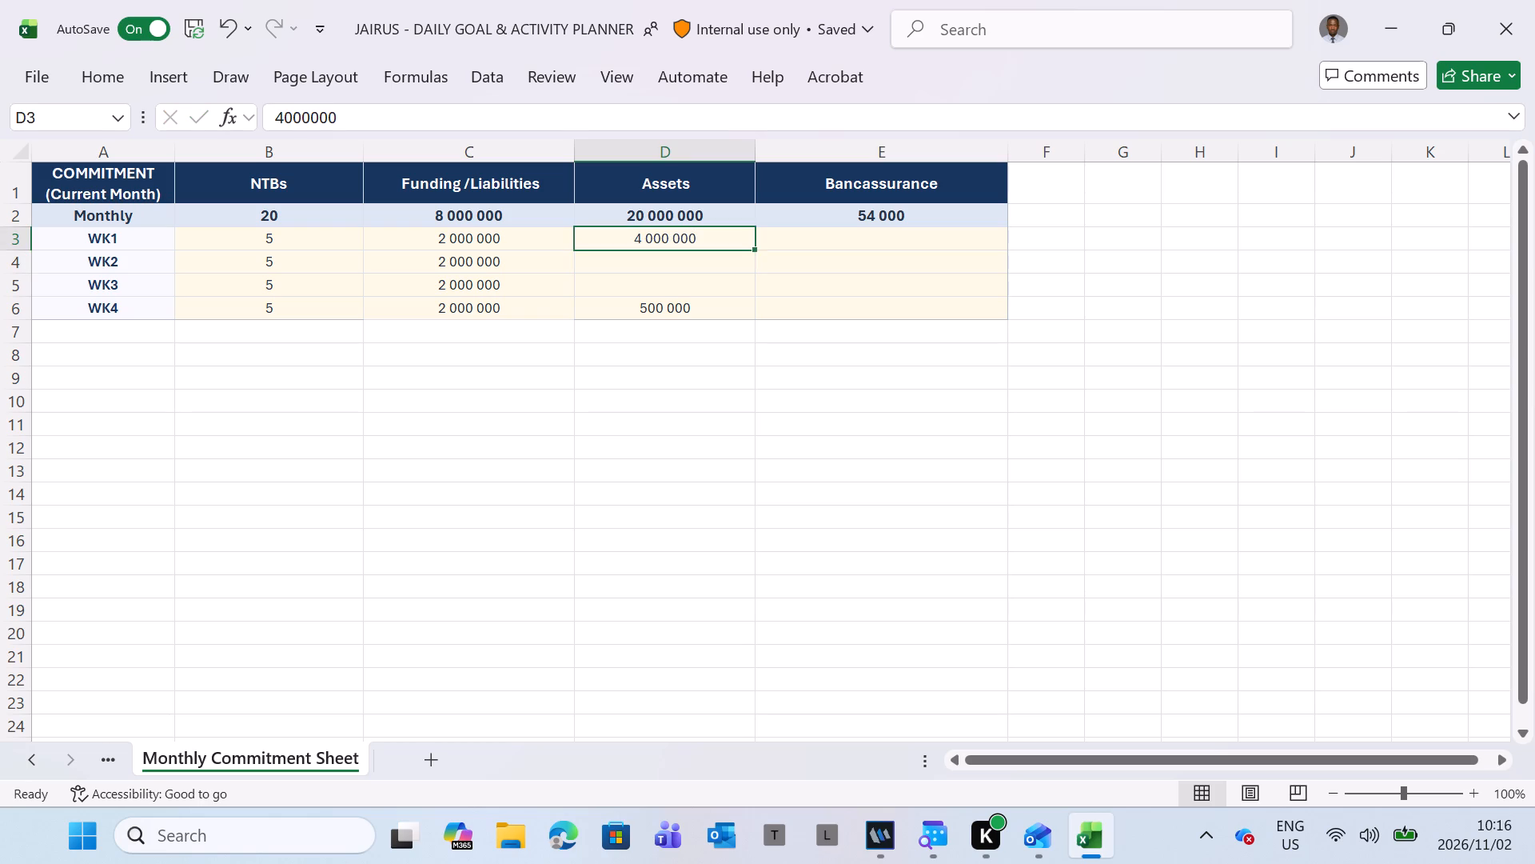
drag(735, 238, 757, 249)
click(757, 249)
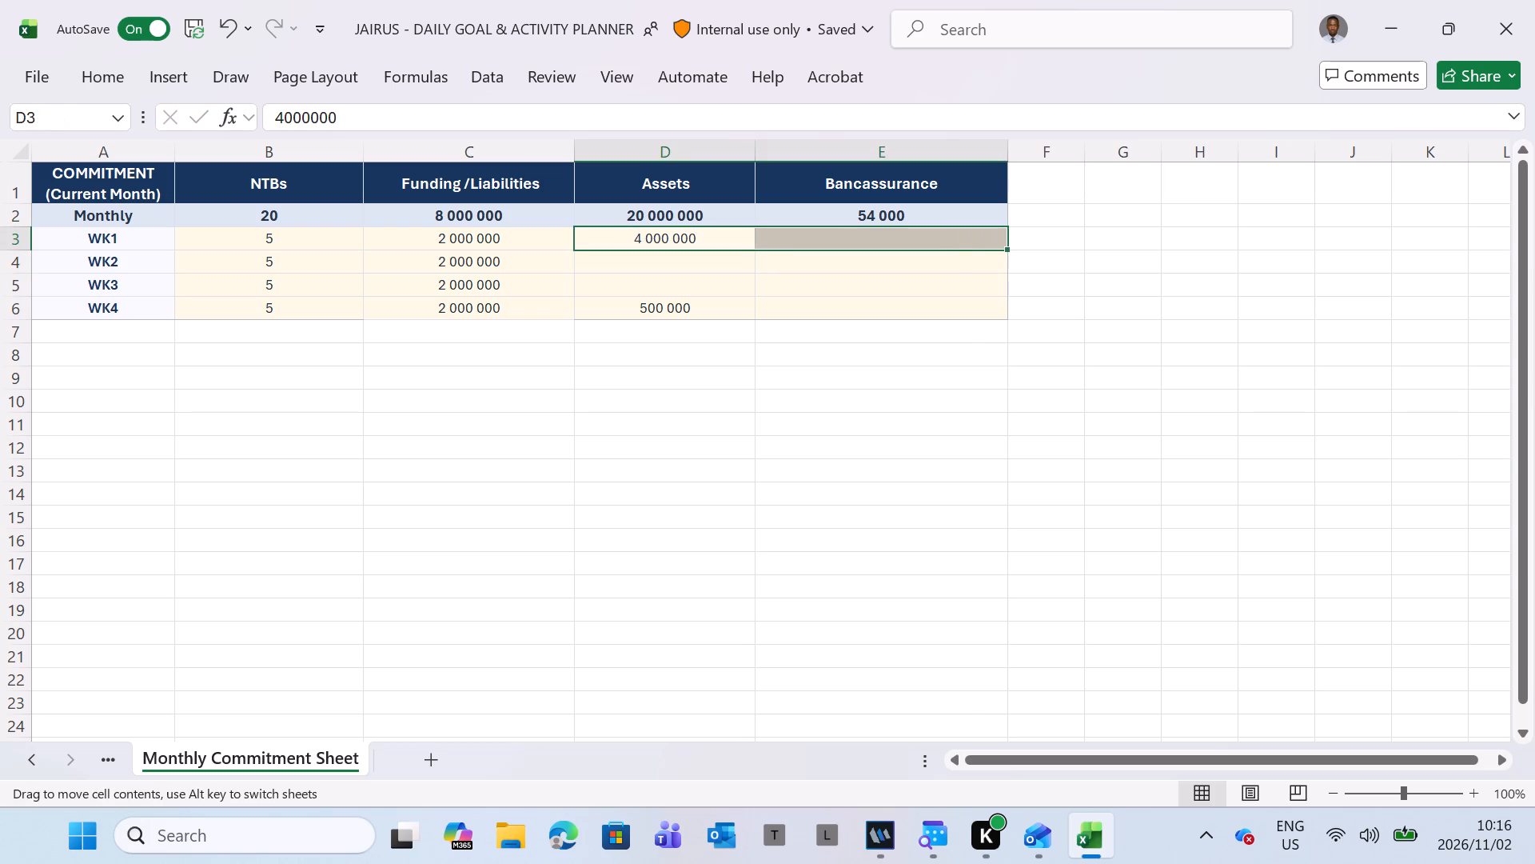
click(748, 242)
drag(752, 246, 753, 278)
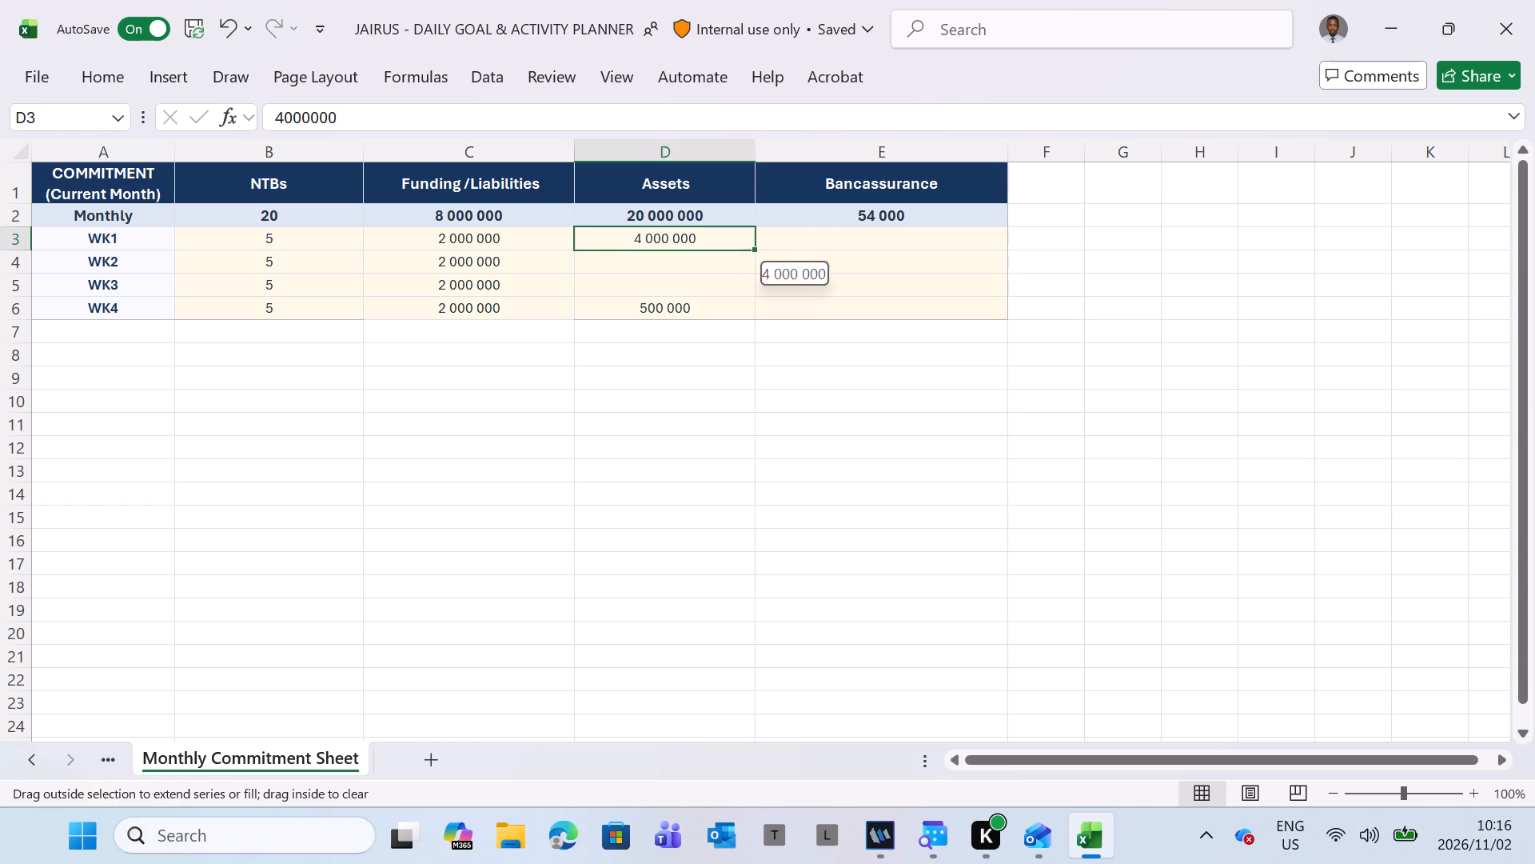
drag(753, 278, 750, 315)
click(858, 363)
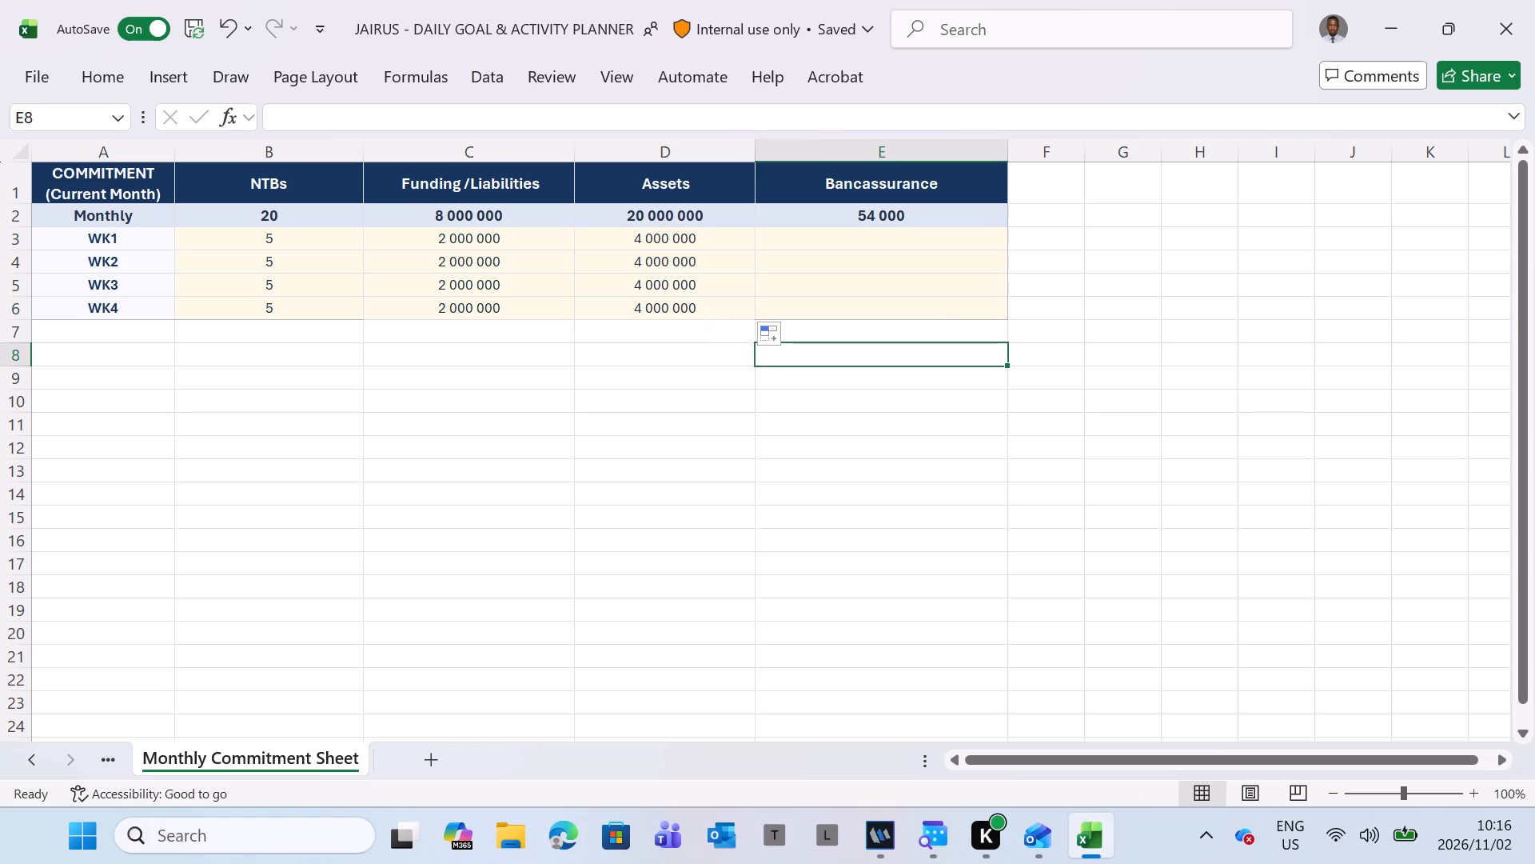
Set the WK1 Assets commitment to 5000000 and fill the same value down through WK4.
click(660, 235)
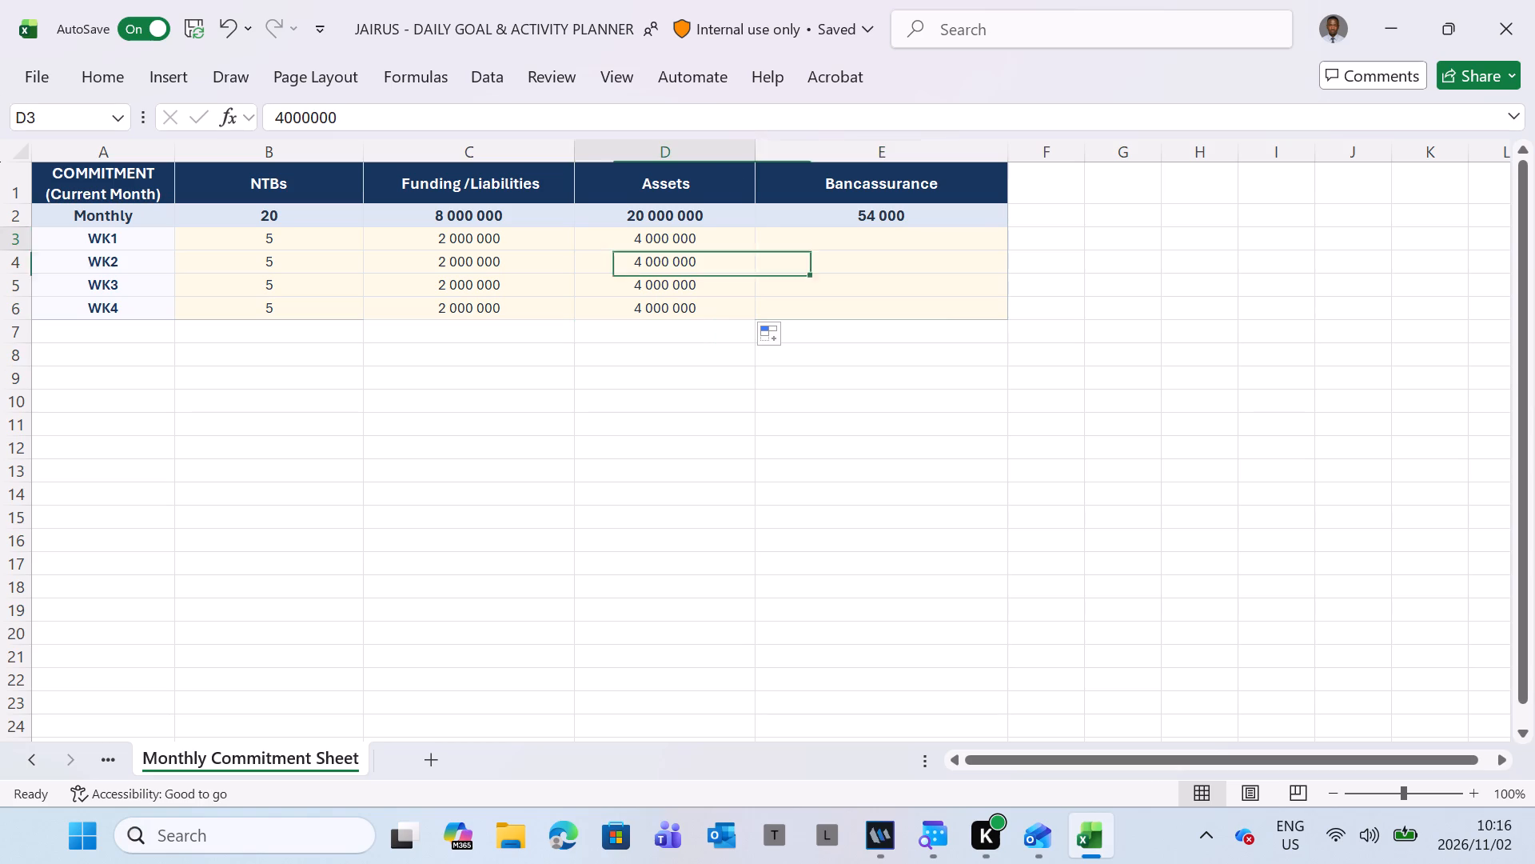
click(289, 111)
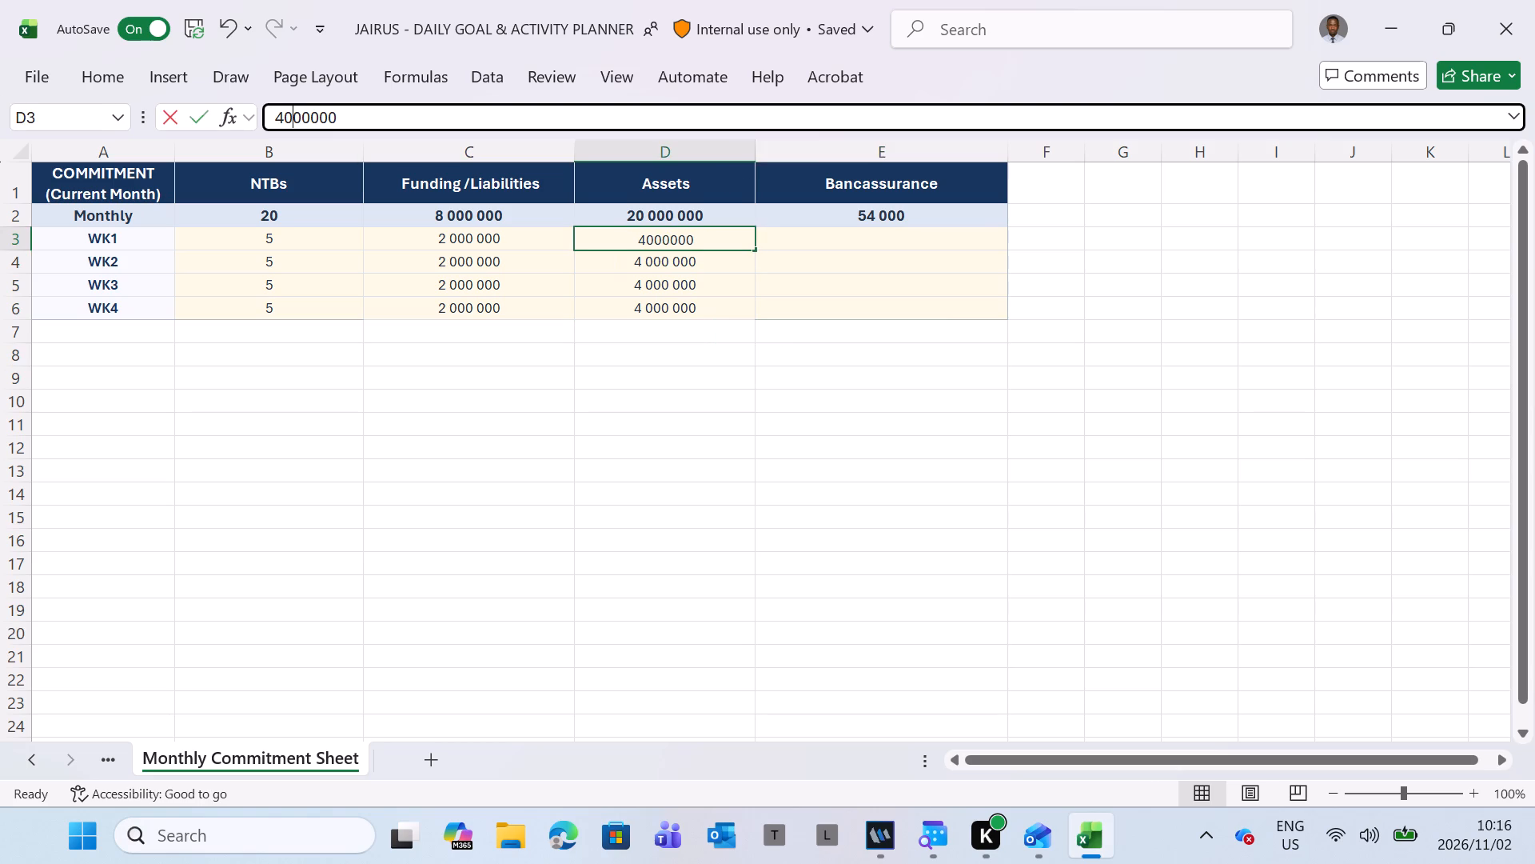
key(Left)
key(BackSpace)
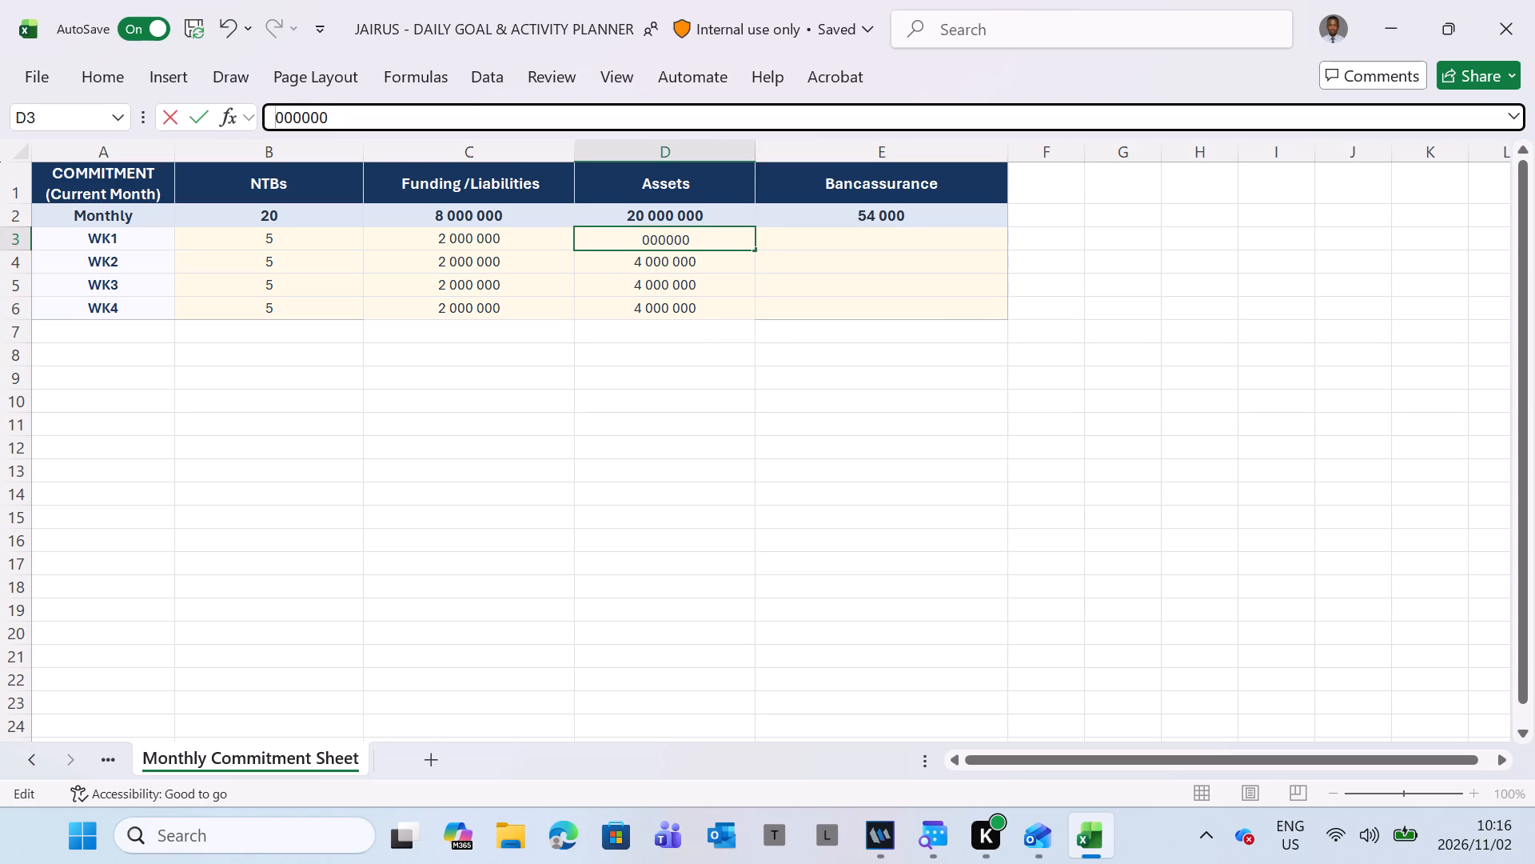
key(5)
key(Return)
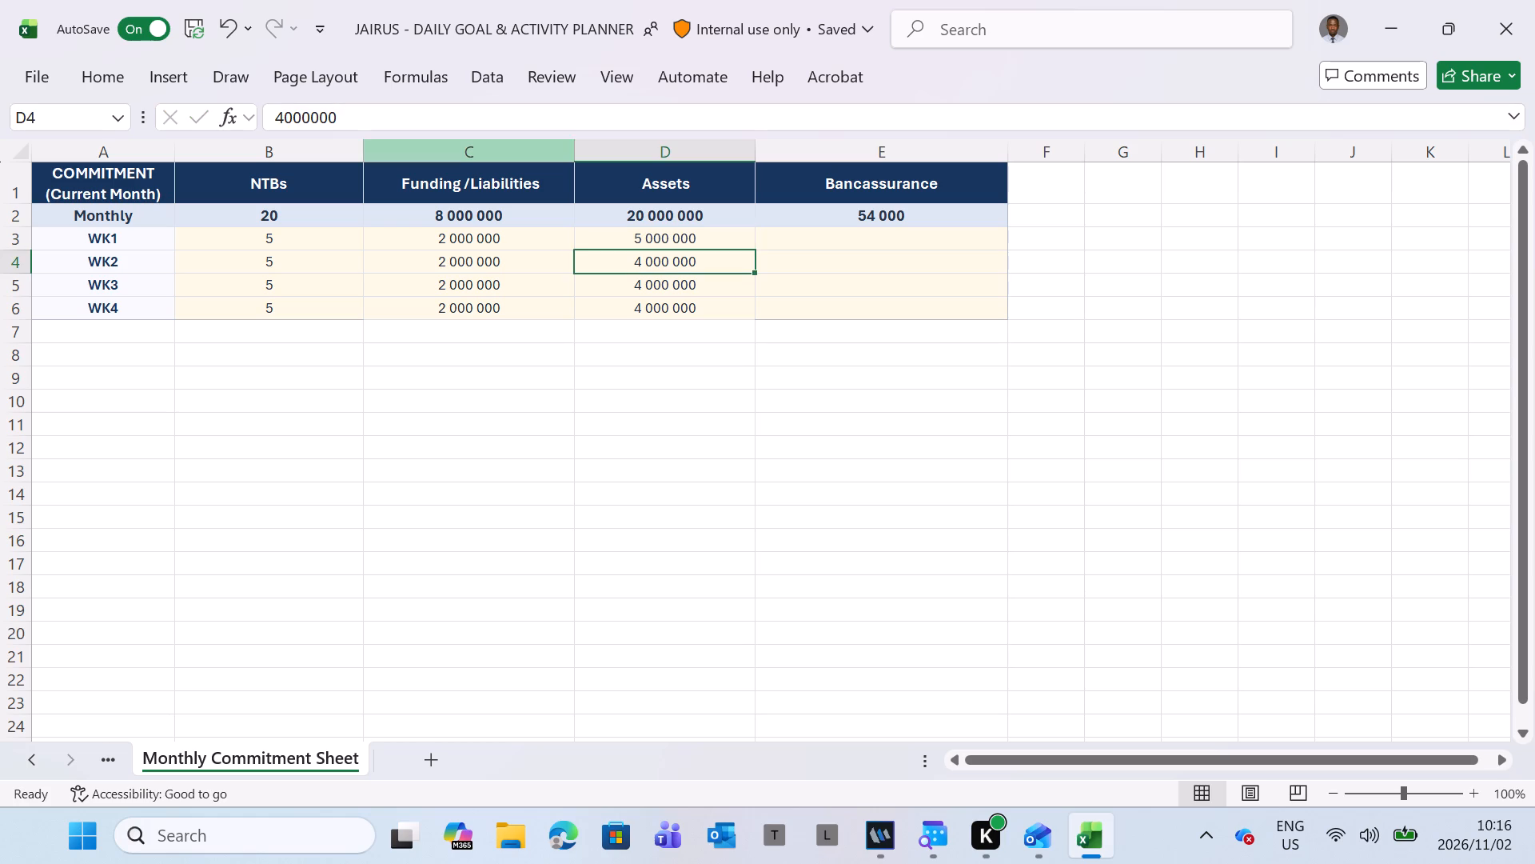
click(712, 230)
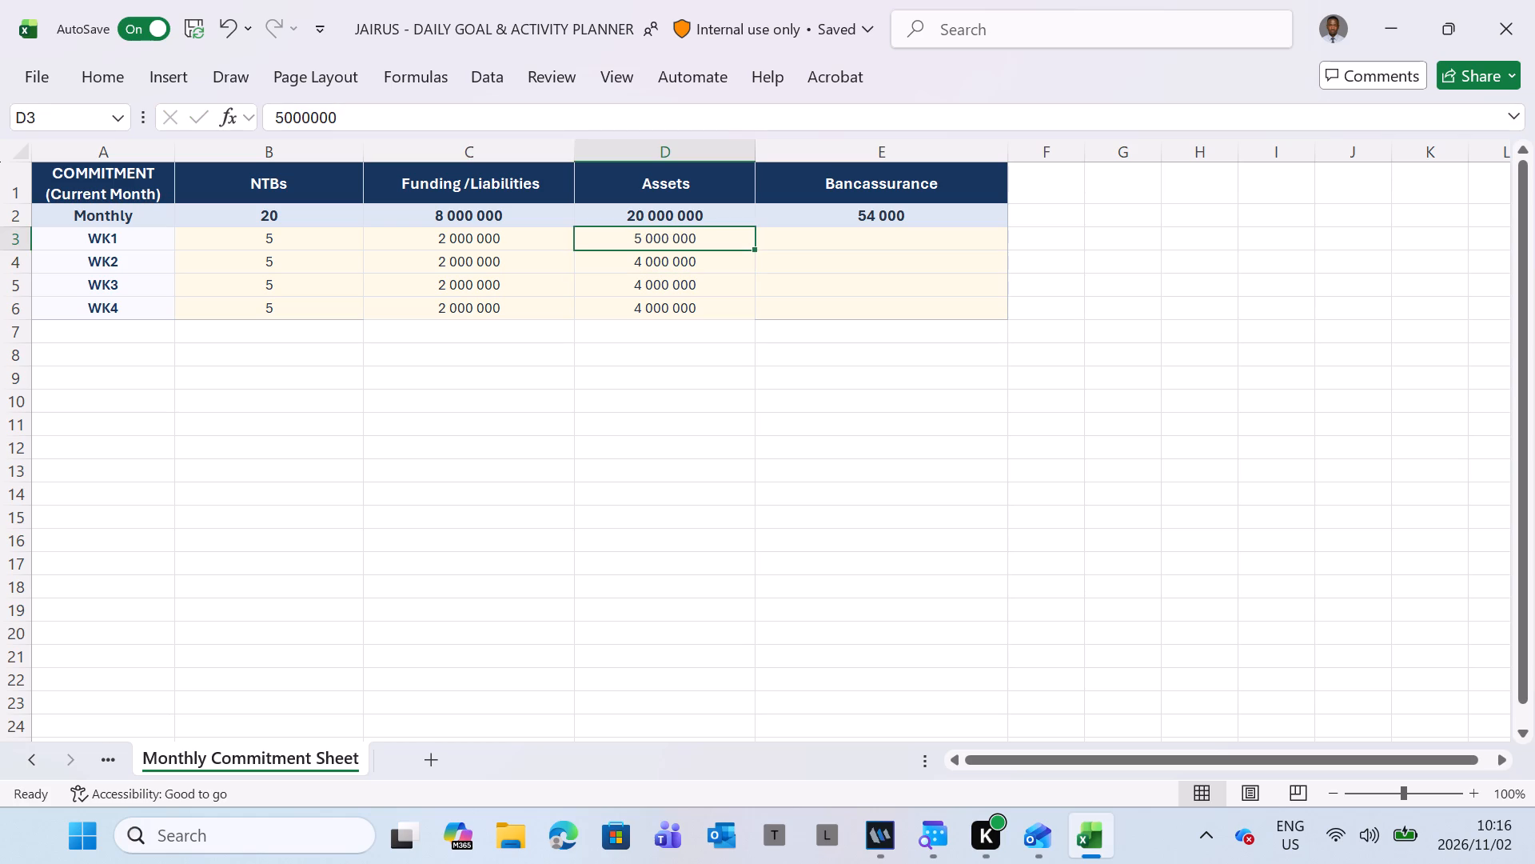
drag(755, 247, 736, 314)
click(821, 275)
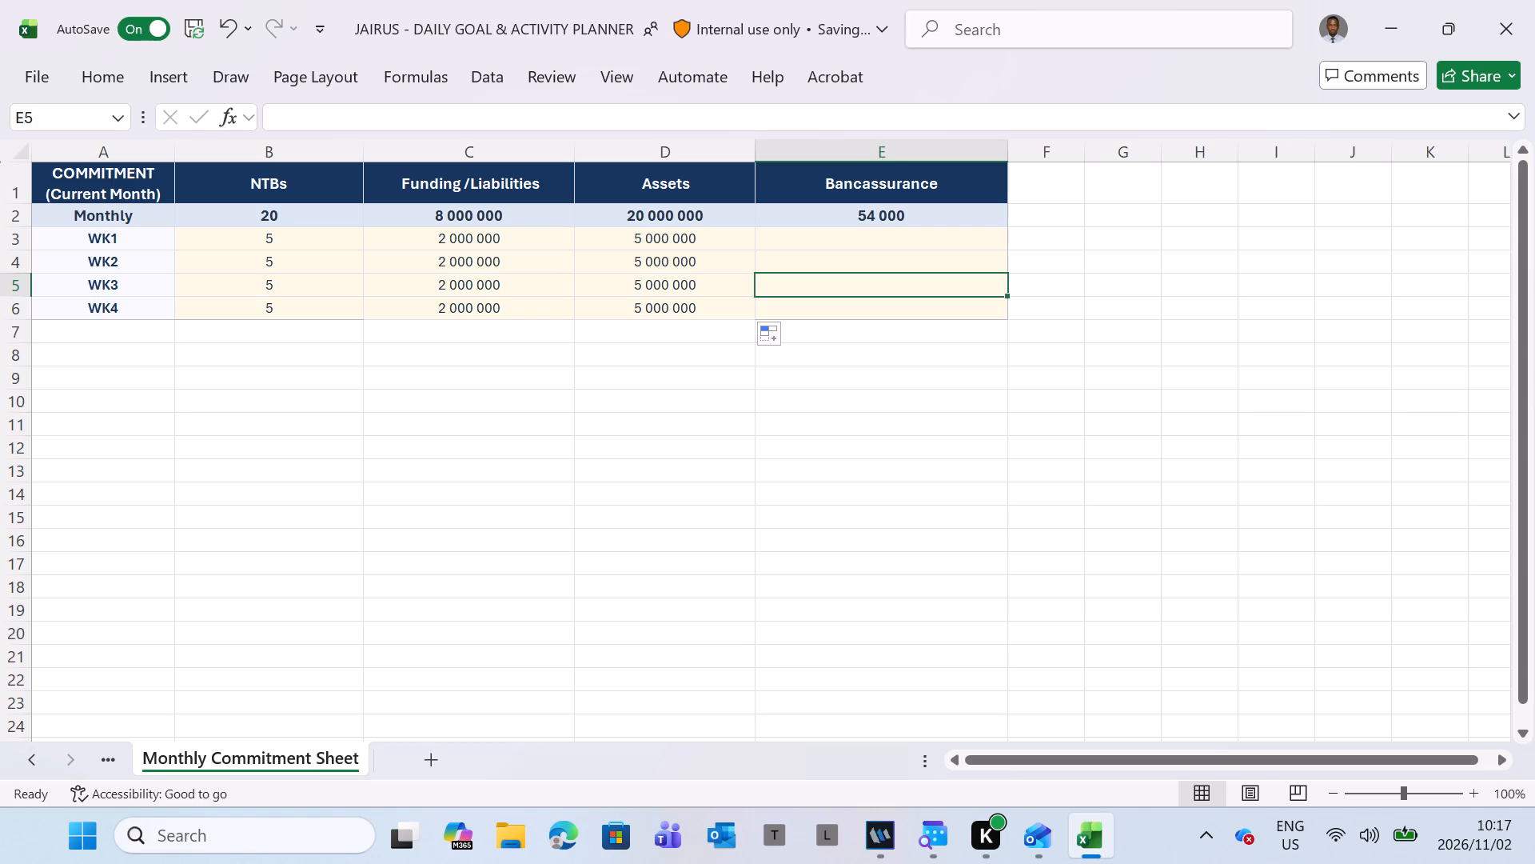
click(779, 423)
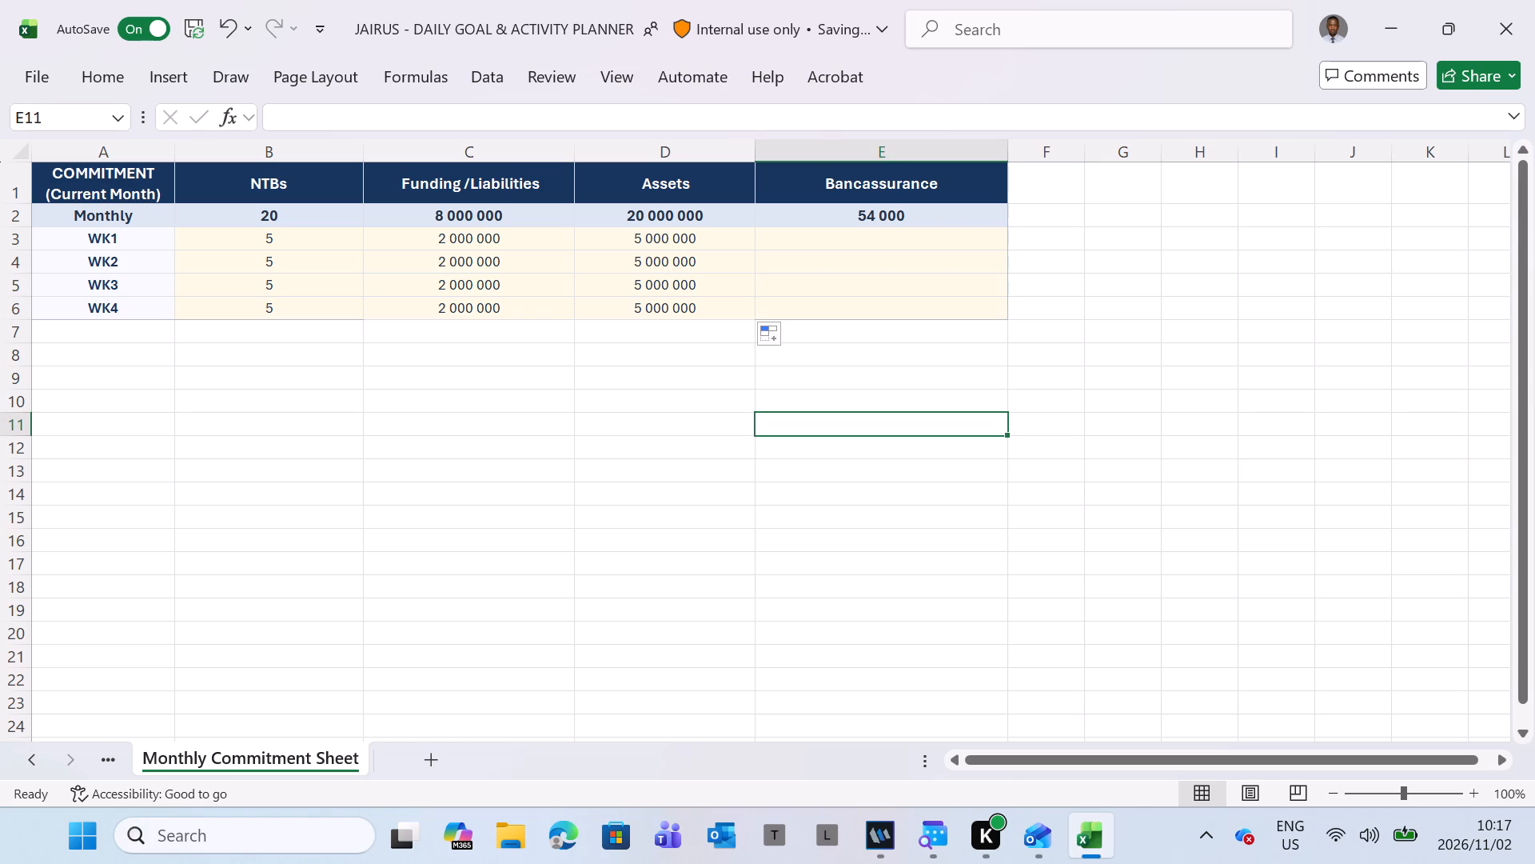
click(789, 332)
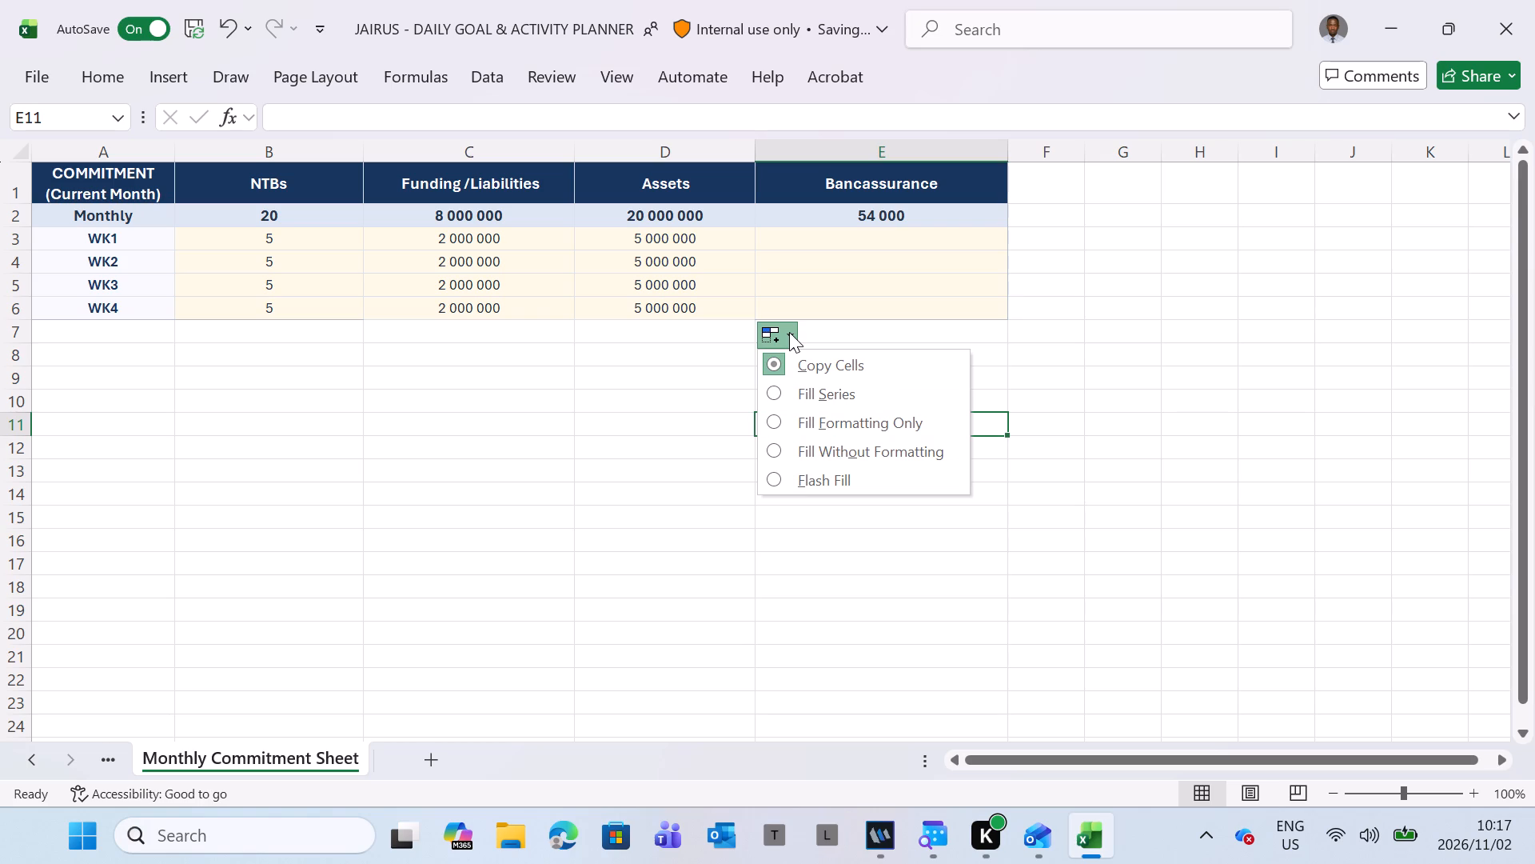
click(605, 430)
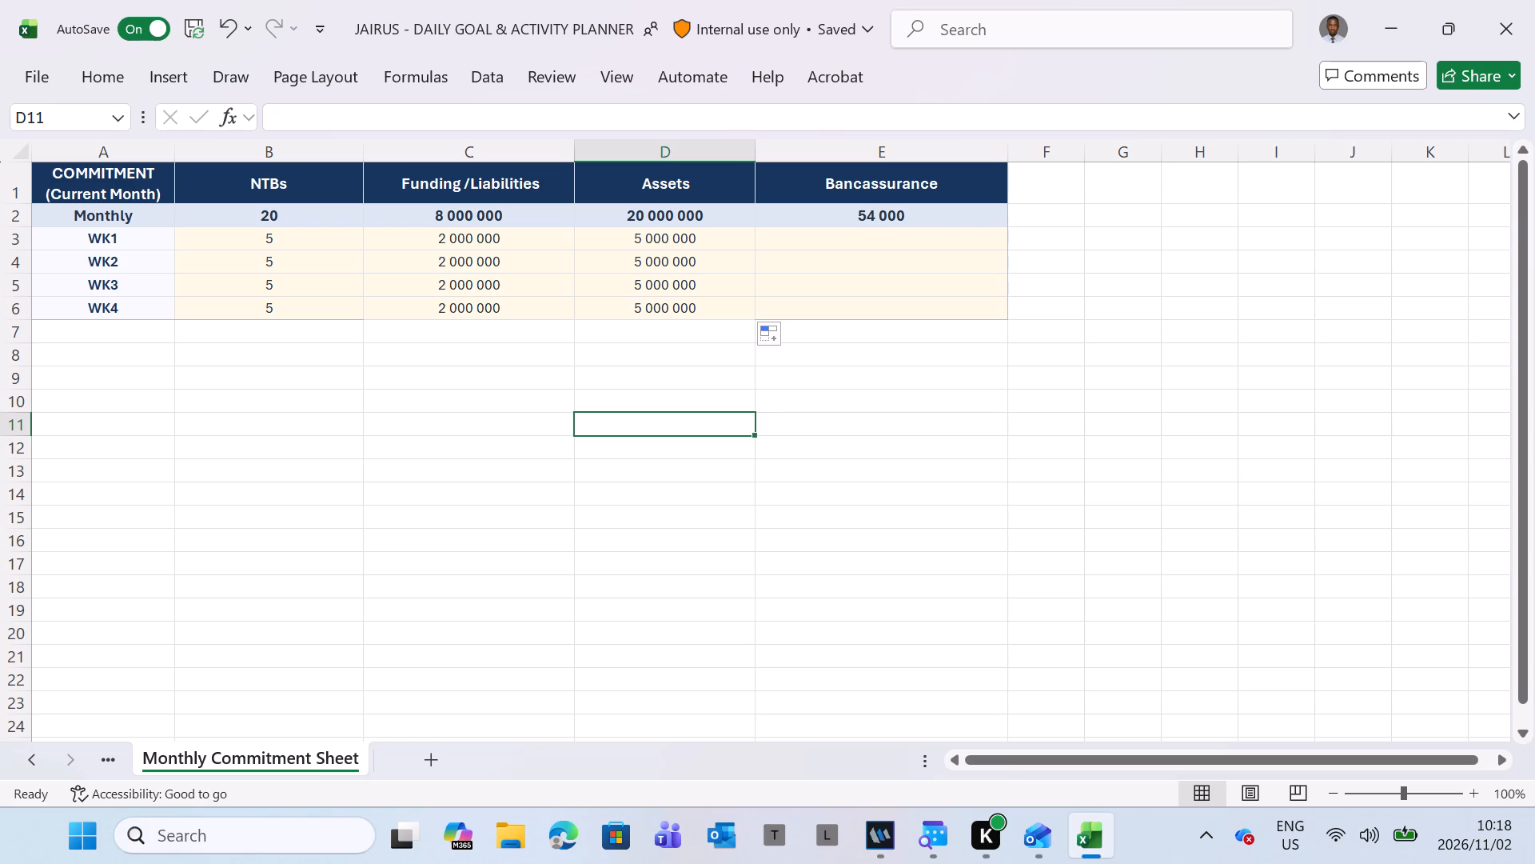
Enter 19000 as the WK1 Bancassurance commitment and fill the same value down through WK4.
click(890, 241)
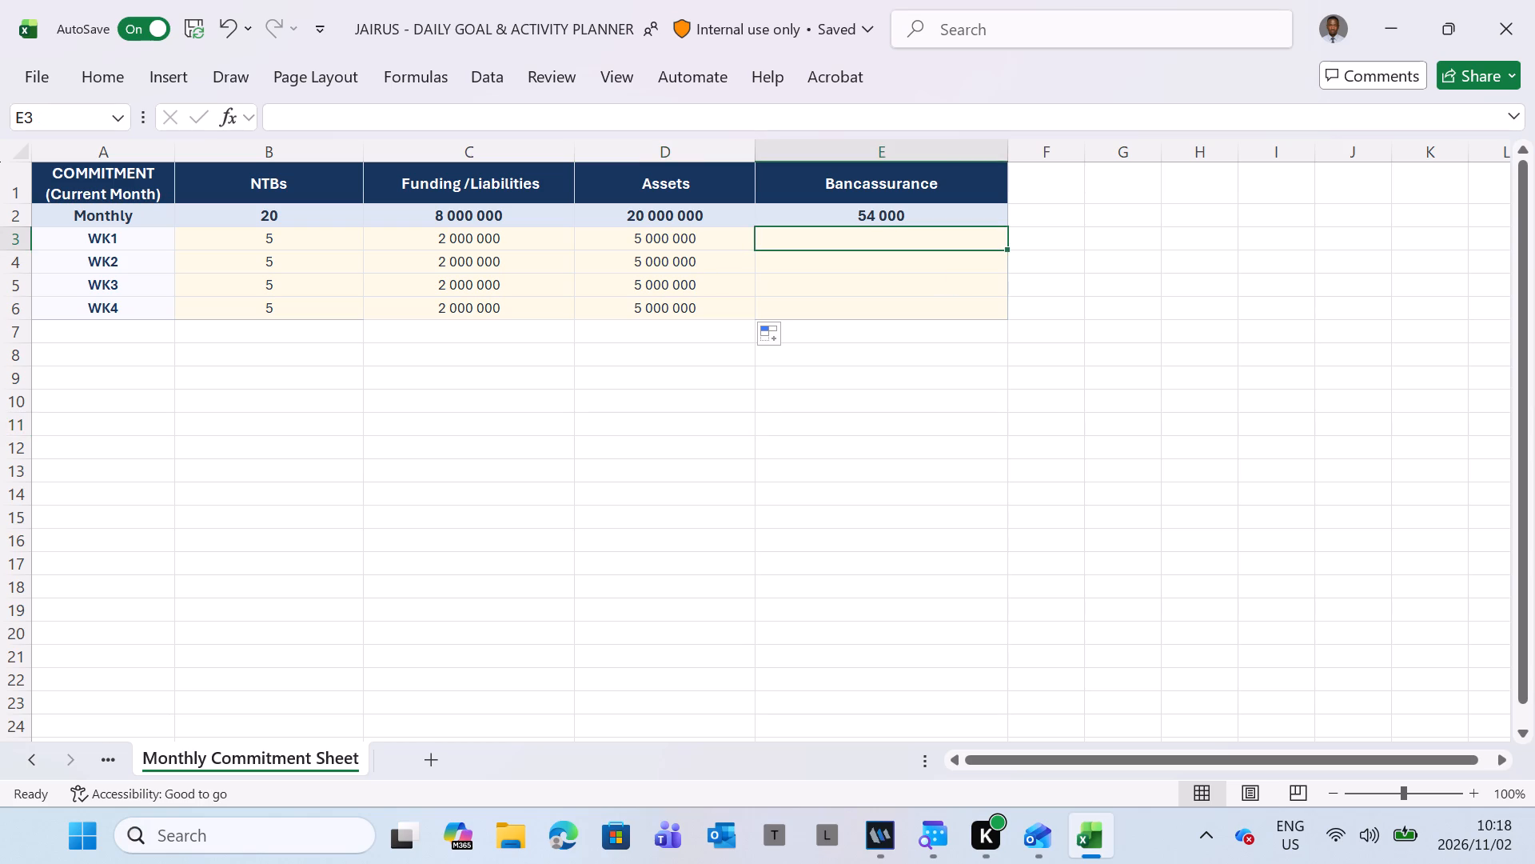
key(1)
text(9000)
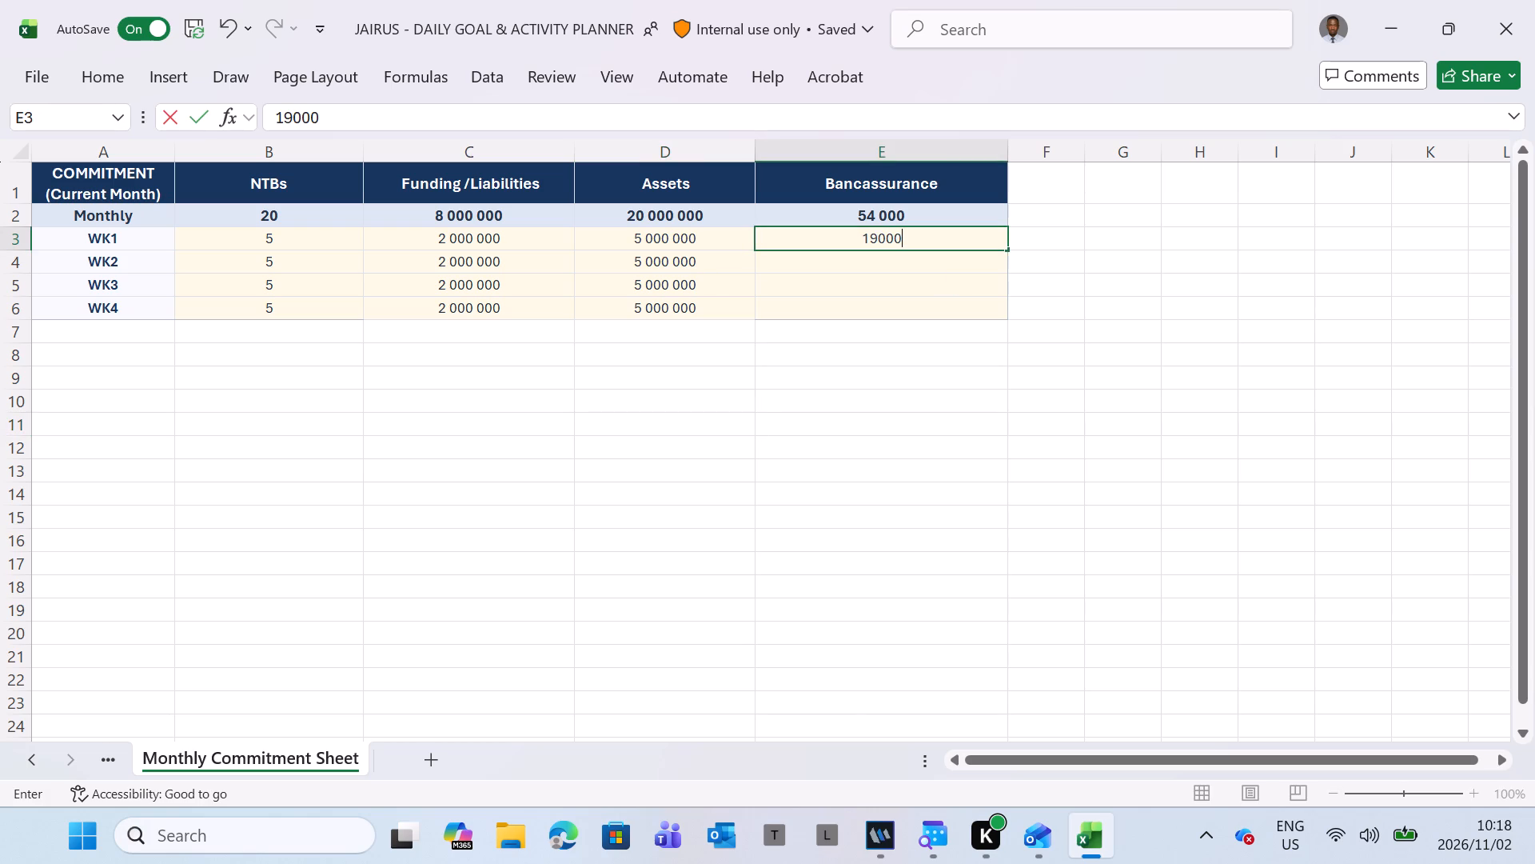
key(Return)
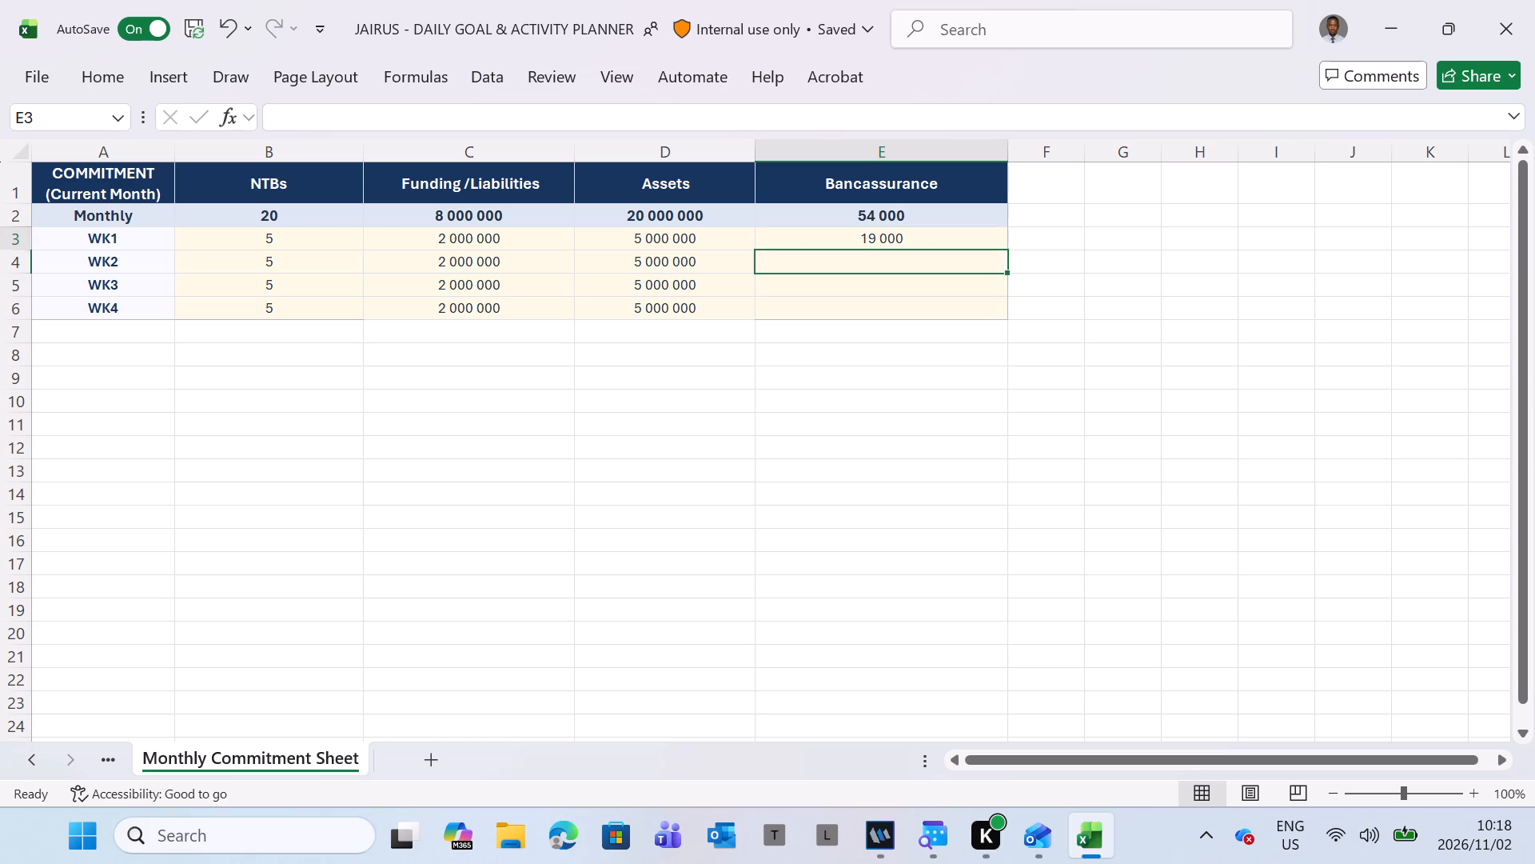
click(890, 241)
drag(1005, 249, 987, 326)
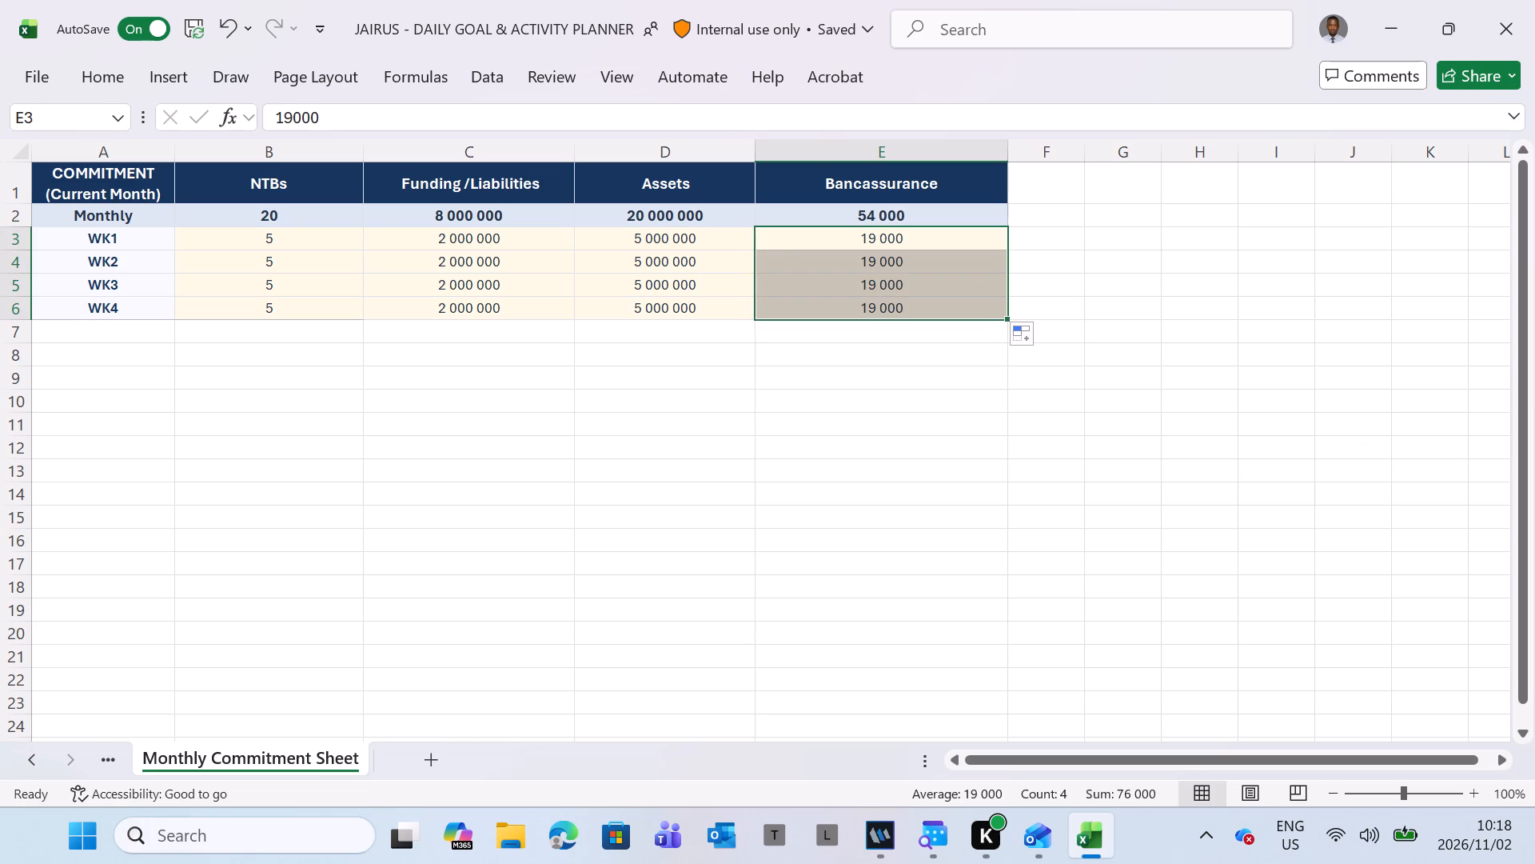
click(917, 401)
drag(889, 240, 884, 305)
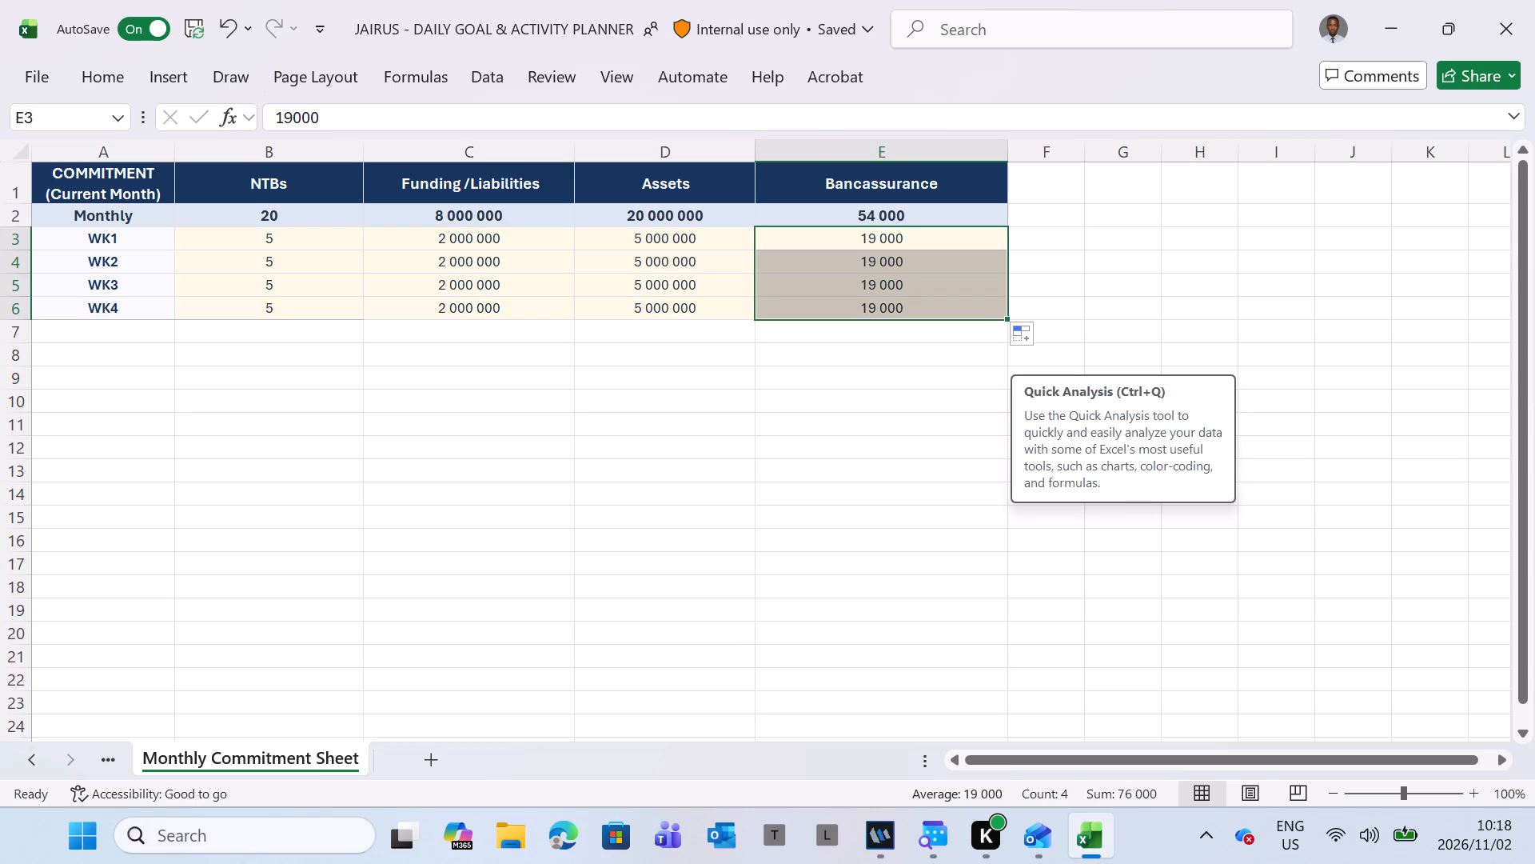
Set the WK1 Bancassurance commitment to 17000 and fill the same value down through WK4.
click(884, 242)
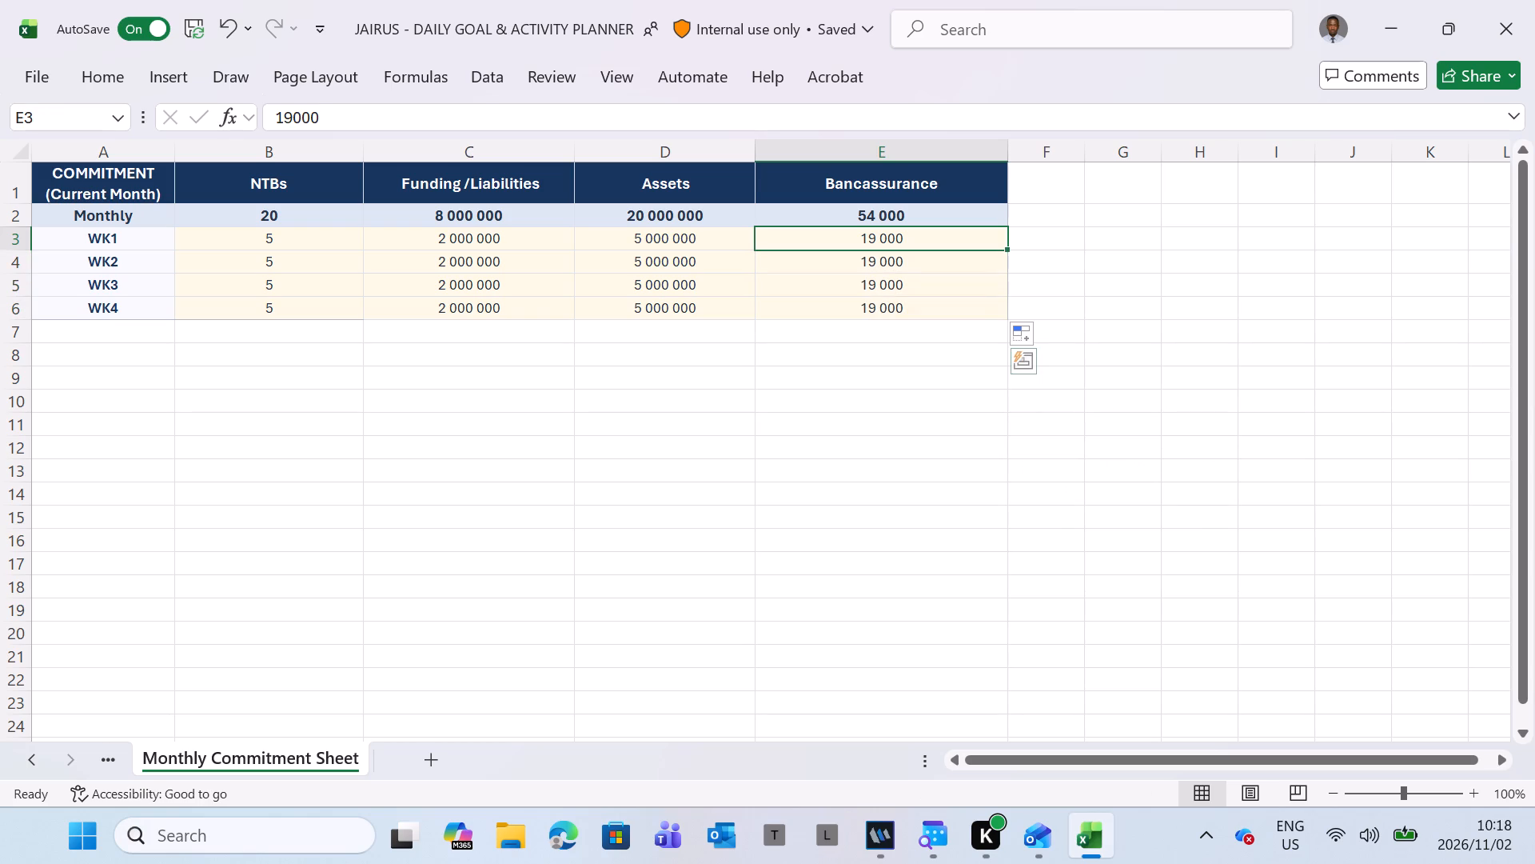
click(291, 114)
key(BackSpace)
key(7)
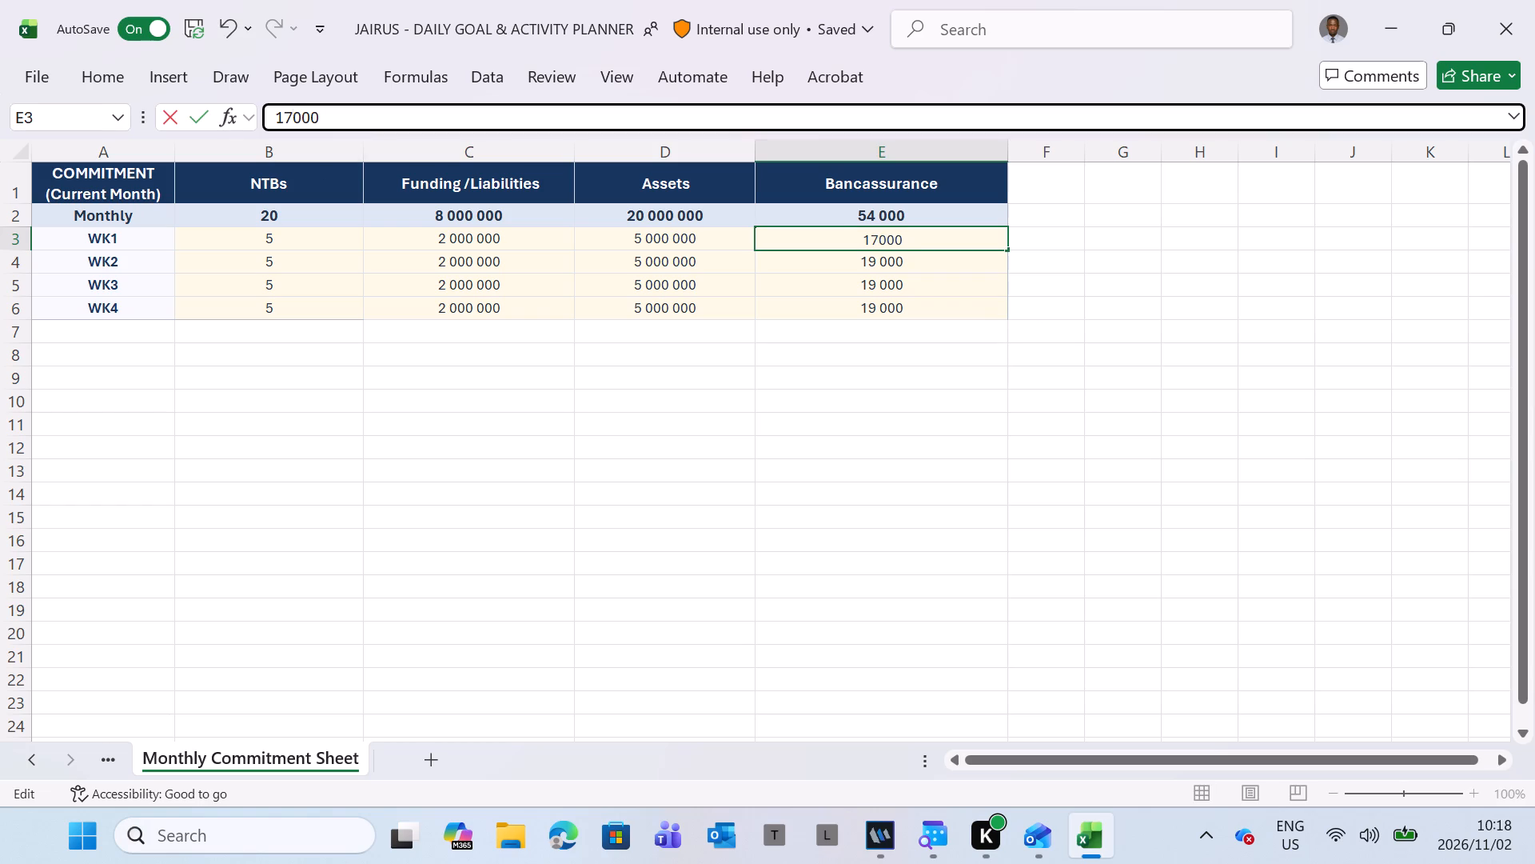
key(Return)
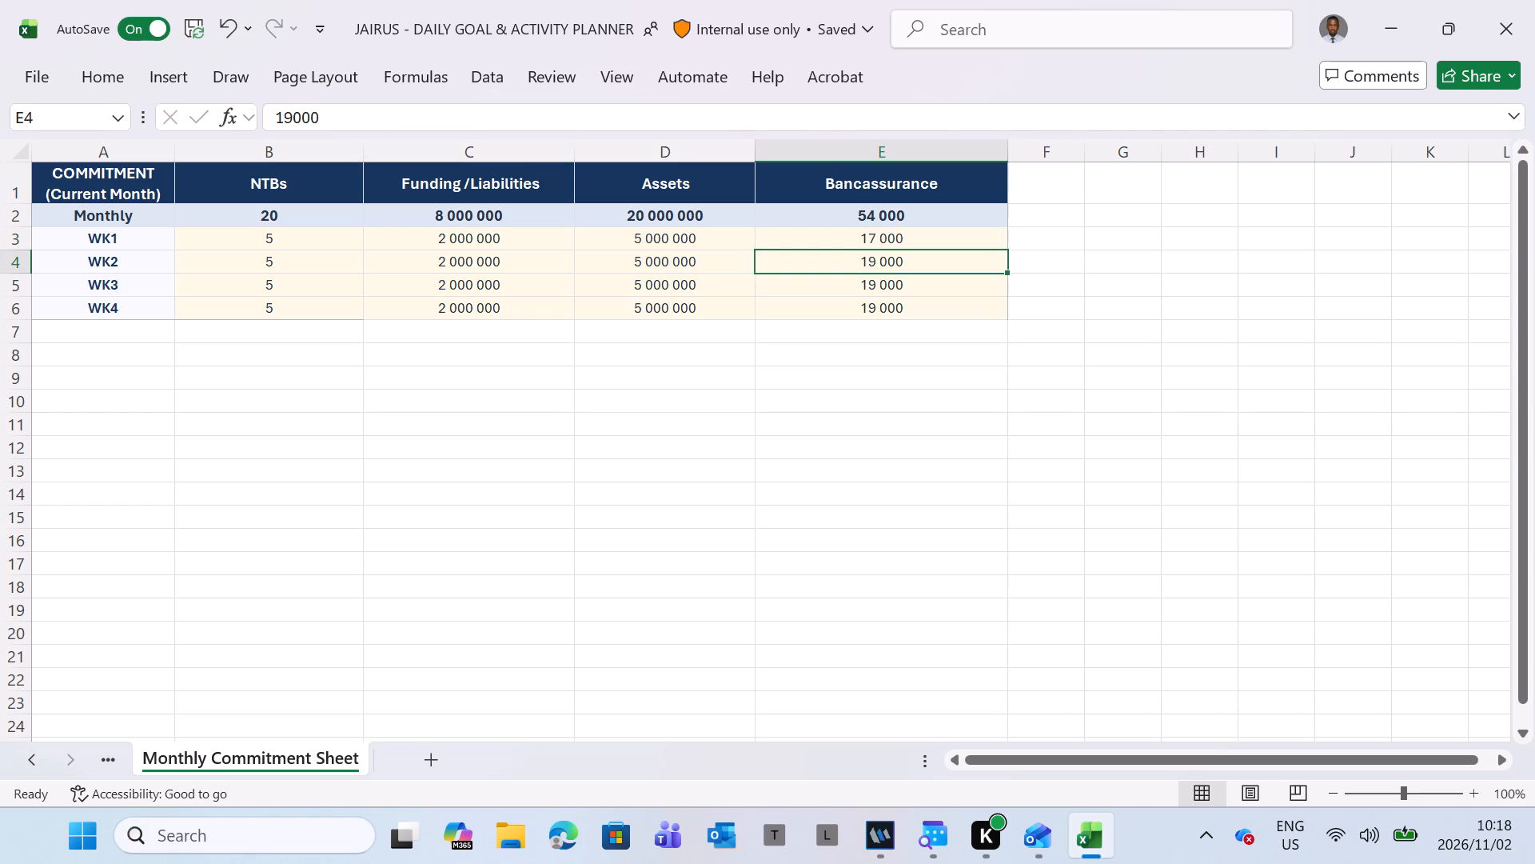
click(845, 241)
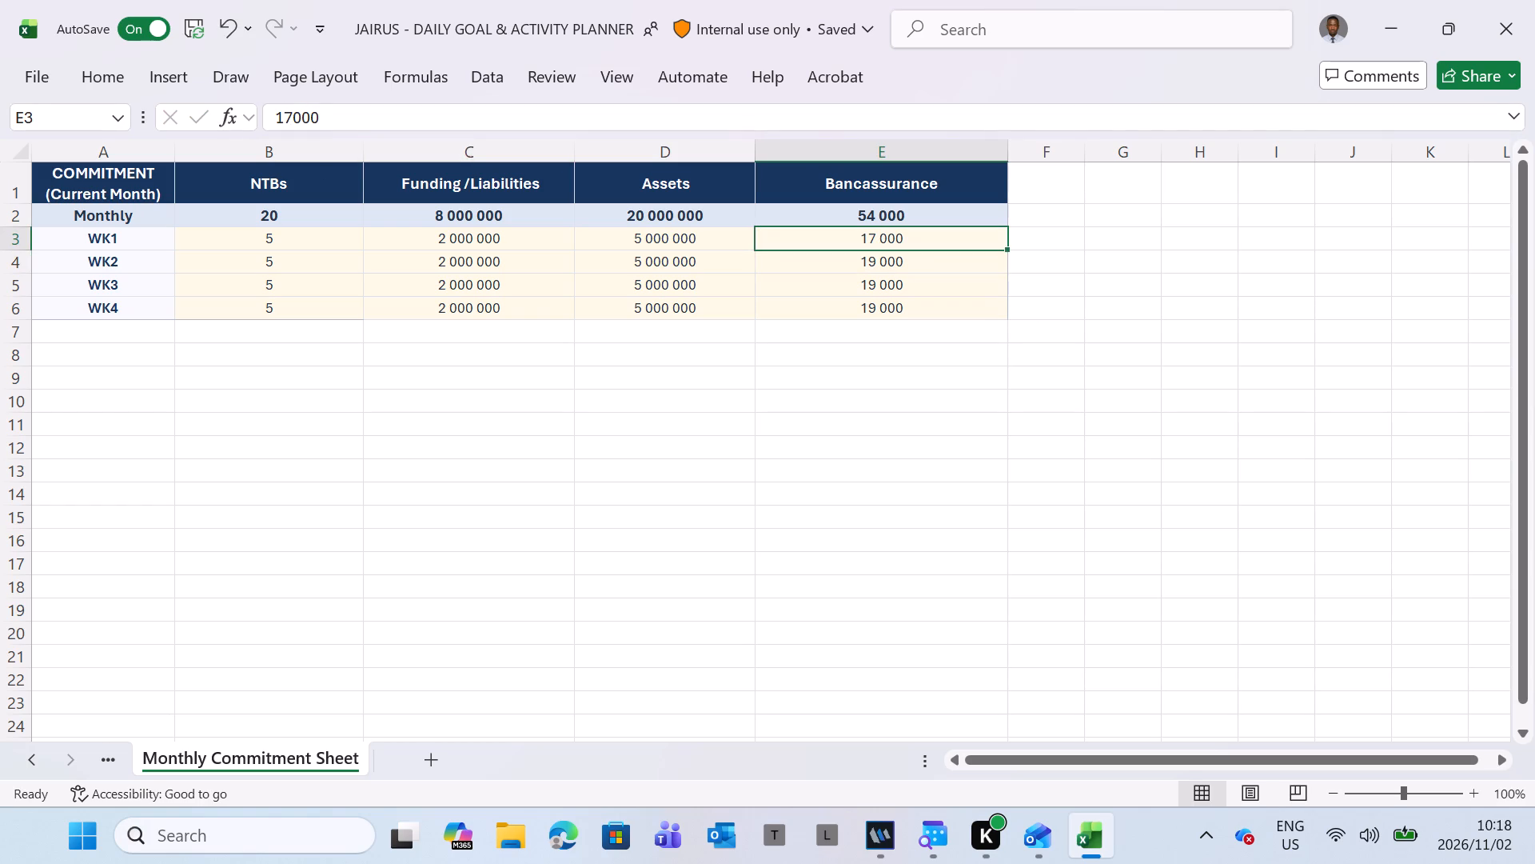
drag(1007, 246, 991, 311)
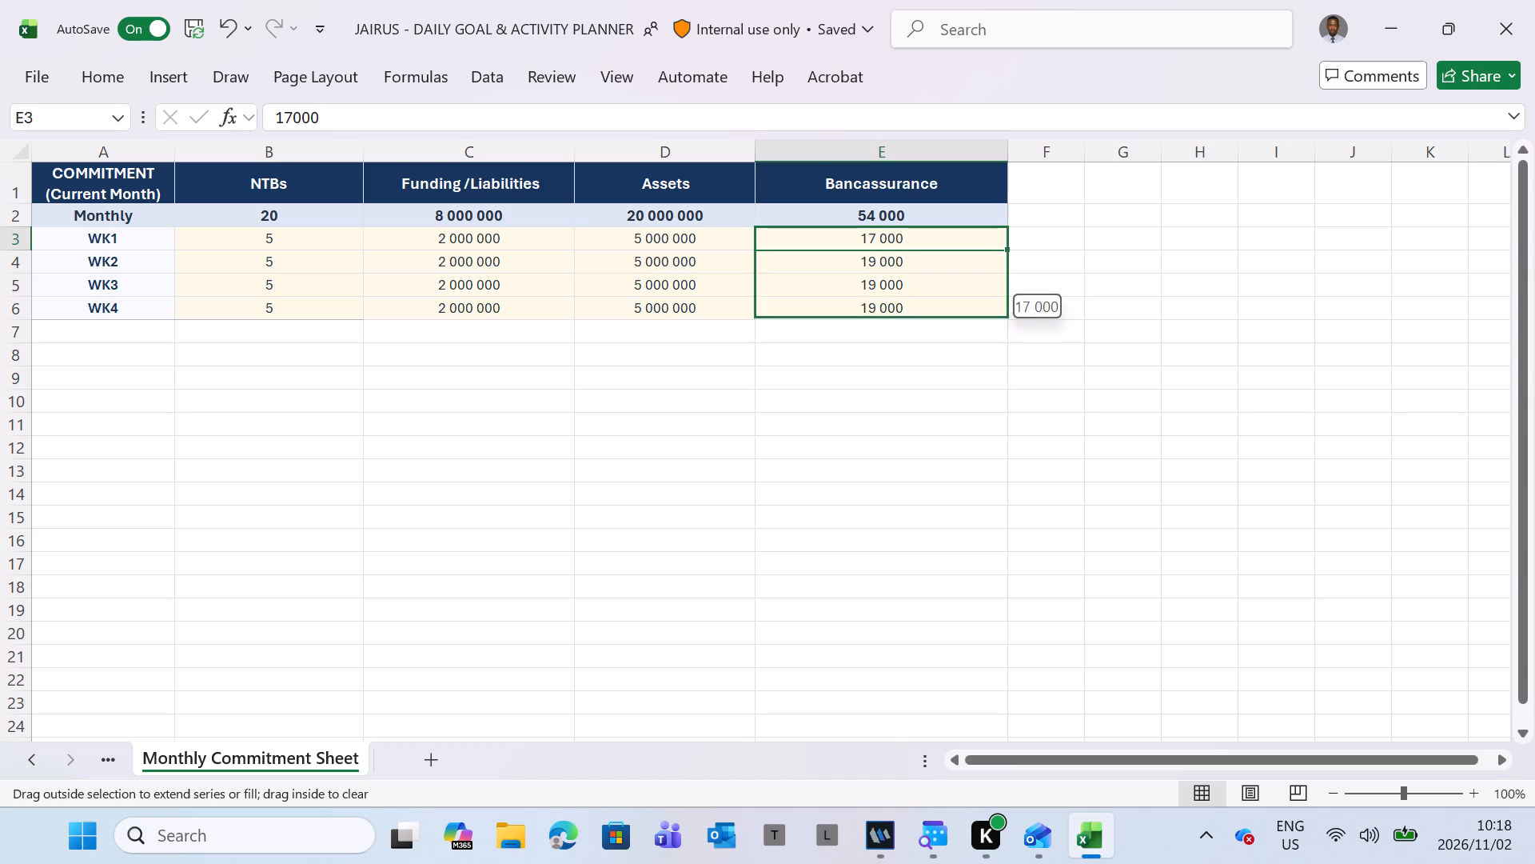
drag(991, 311, 987, 320)
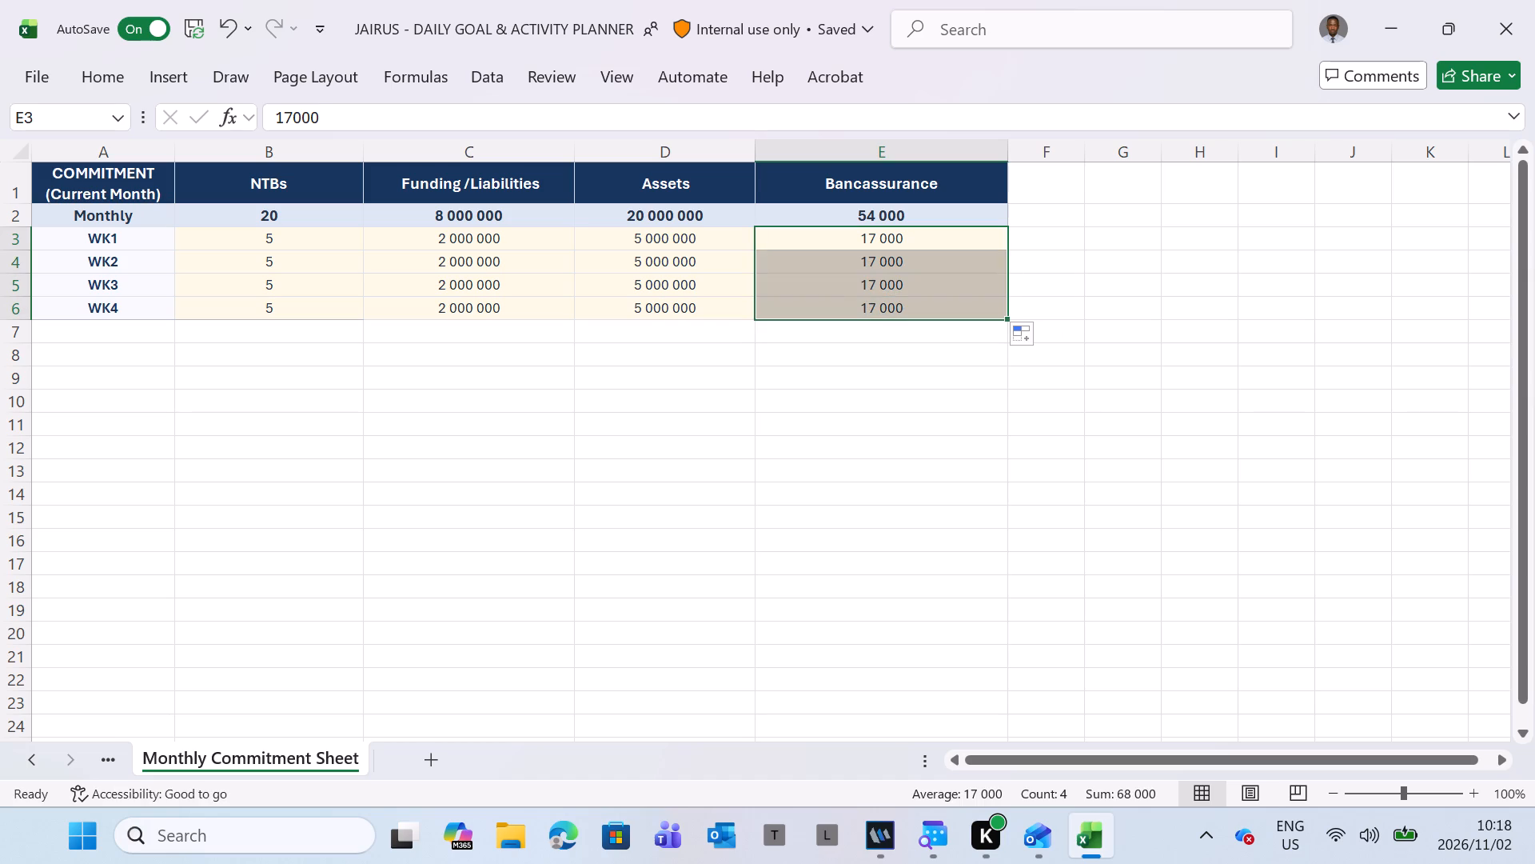
click(952, 382)
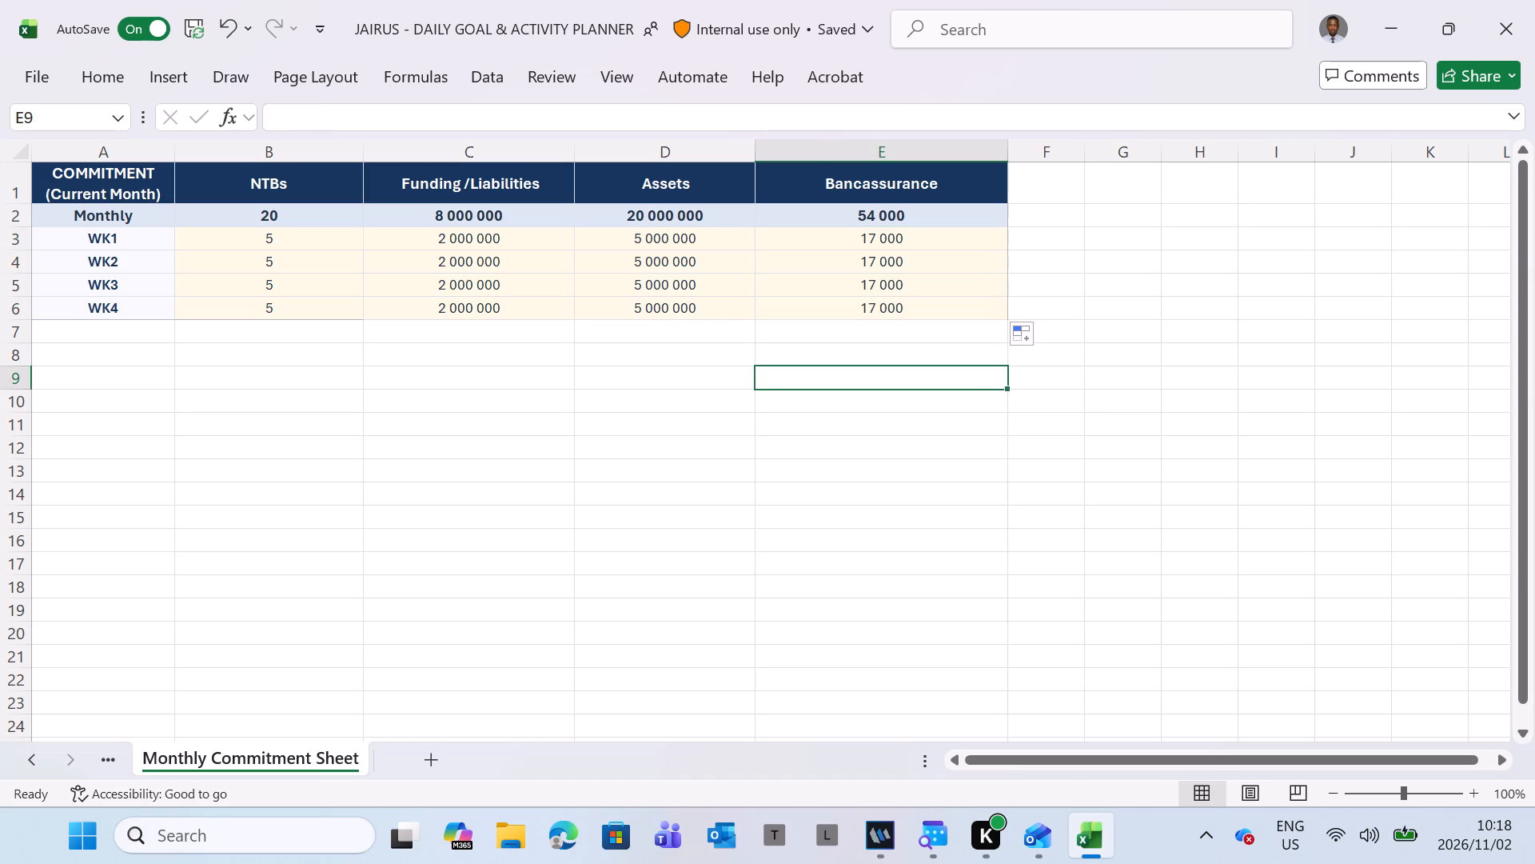
Lower the WK1 Bancassurance commitment to about 14000.
click(811, 246)
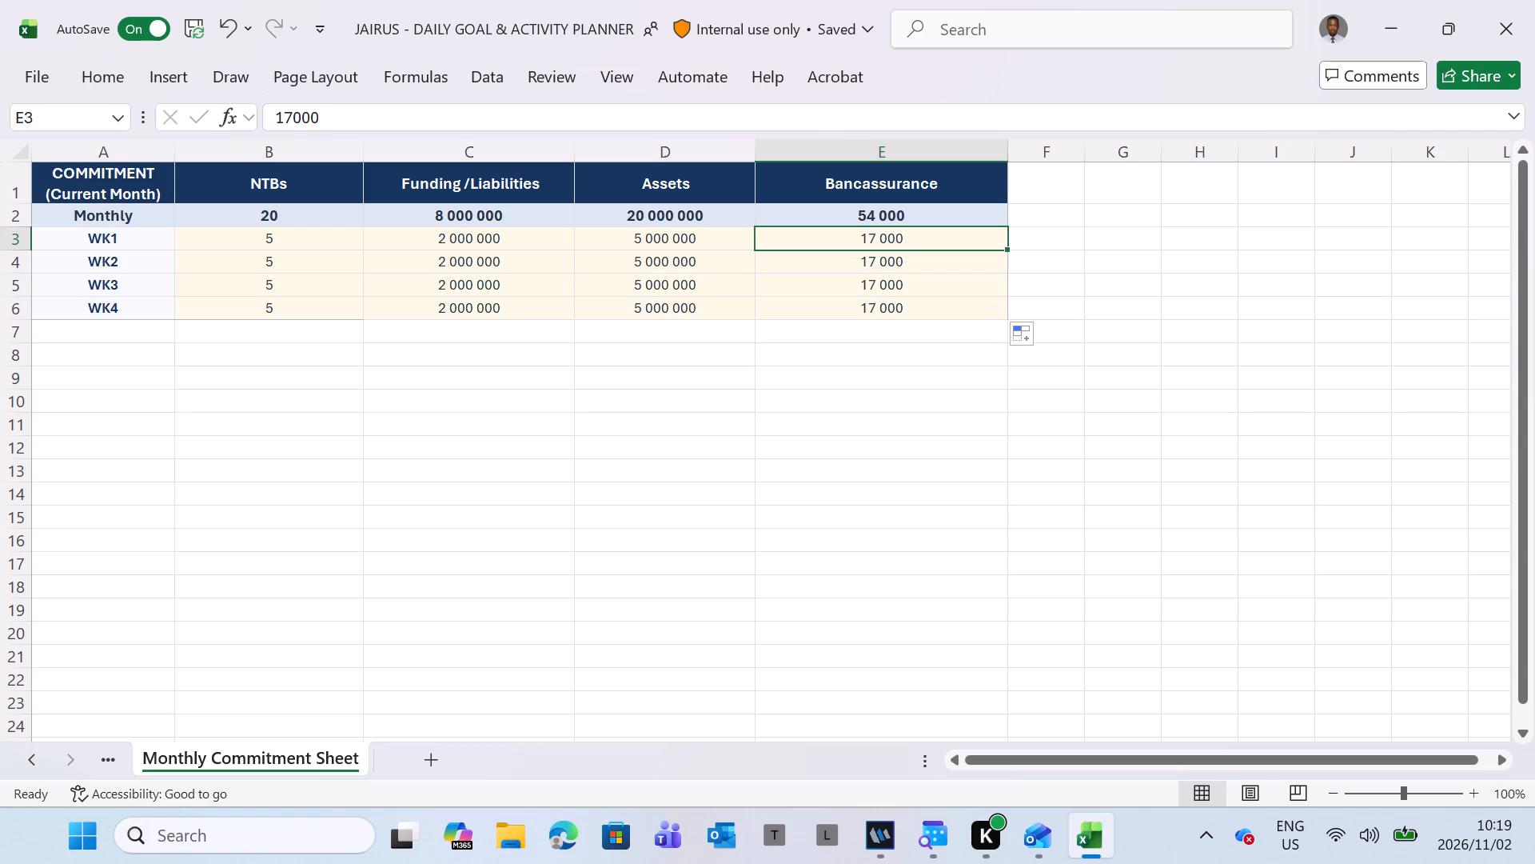
click(290, 116)
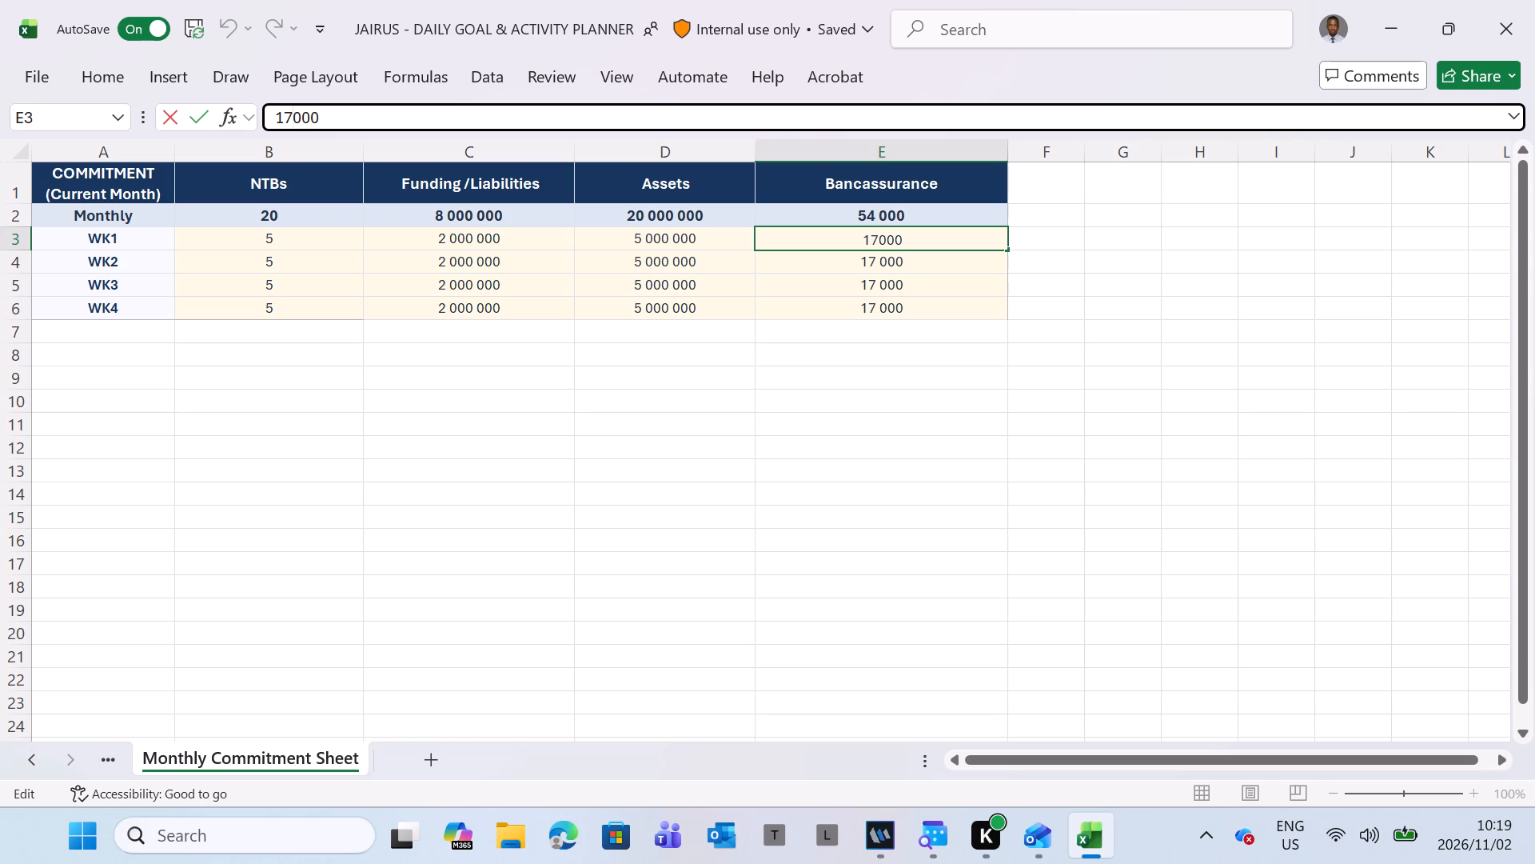
key(BackSpace)
key(4)
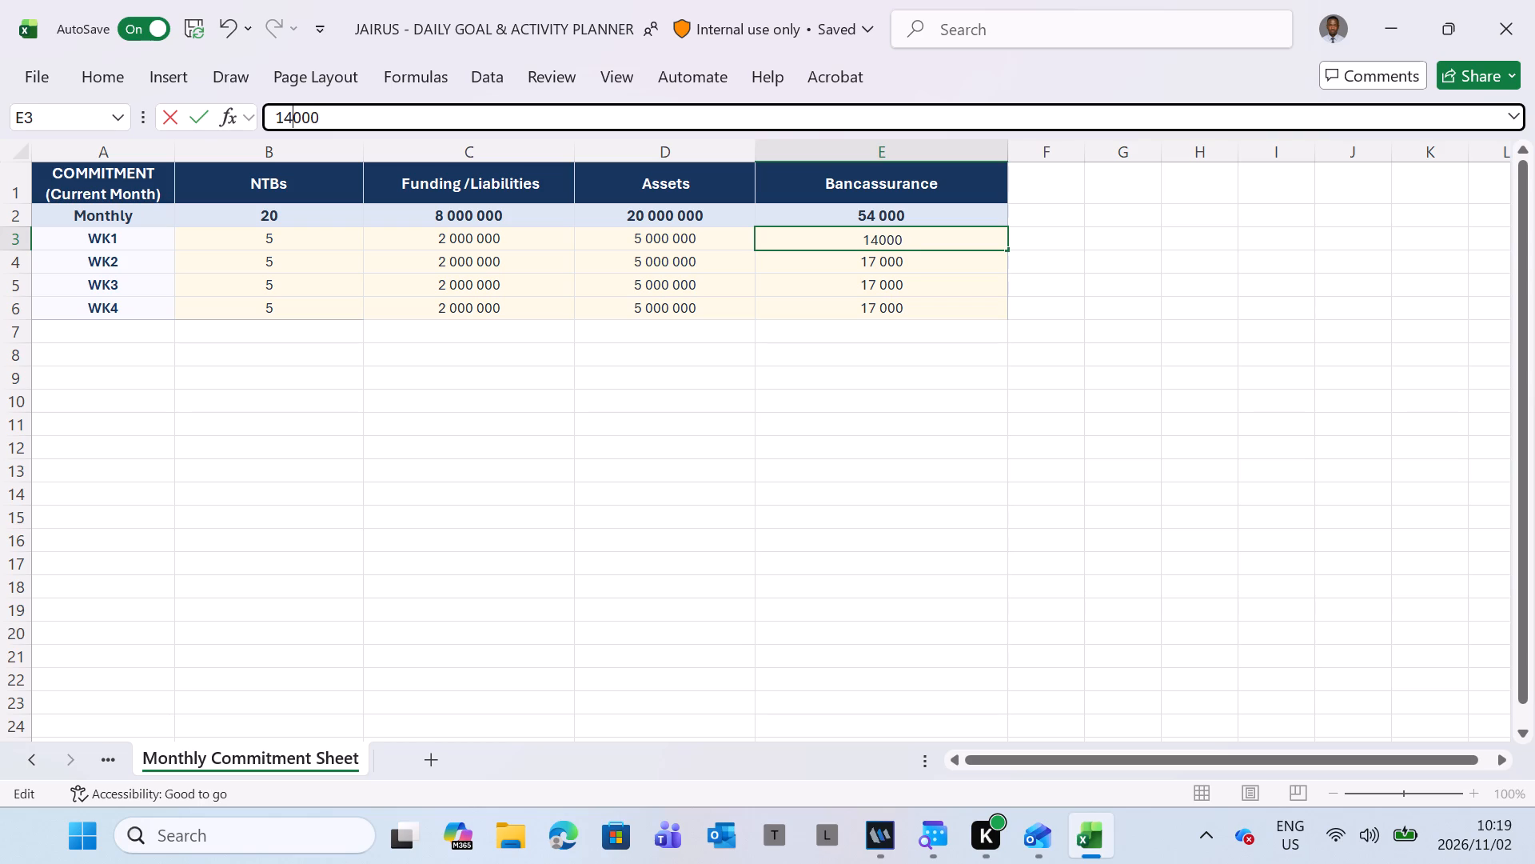
key(BackSpace)
key(4)
key(Right)
key(BackSpace)
Set the WK1 Bancassurance commitment to 14500 and fill the same value down through WK4.
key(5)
key(Return)
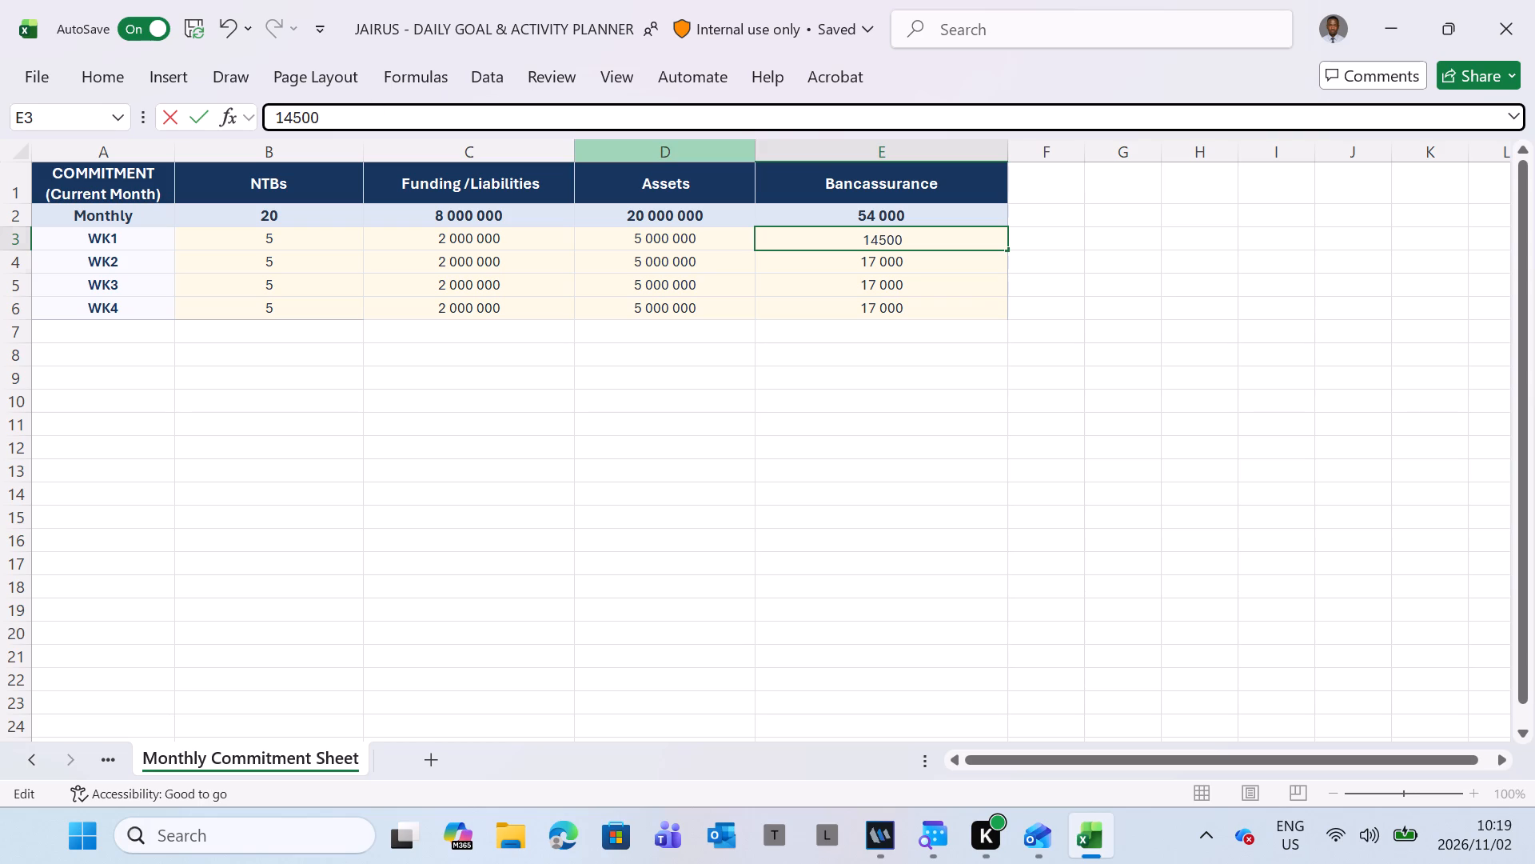
click(892, 240)
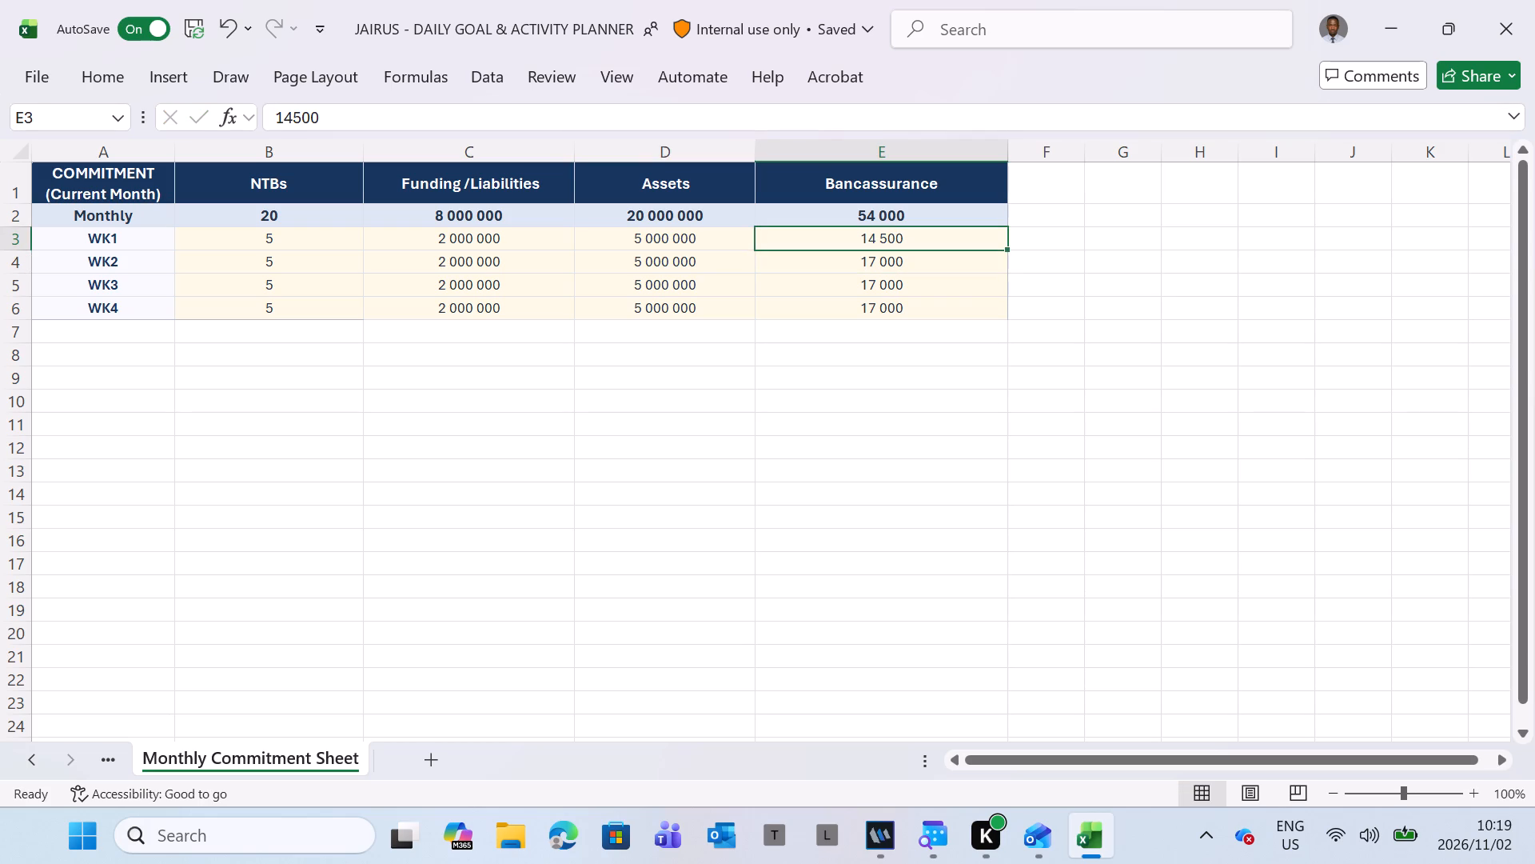
drag(1005, 250, 987, 314)
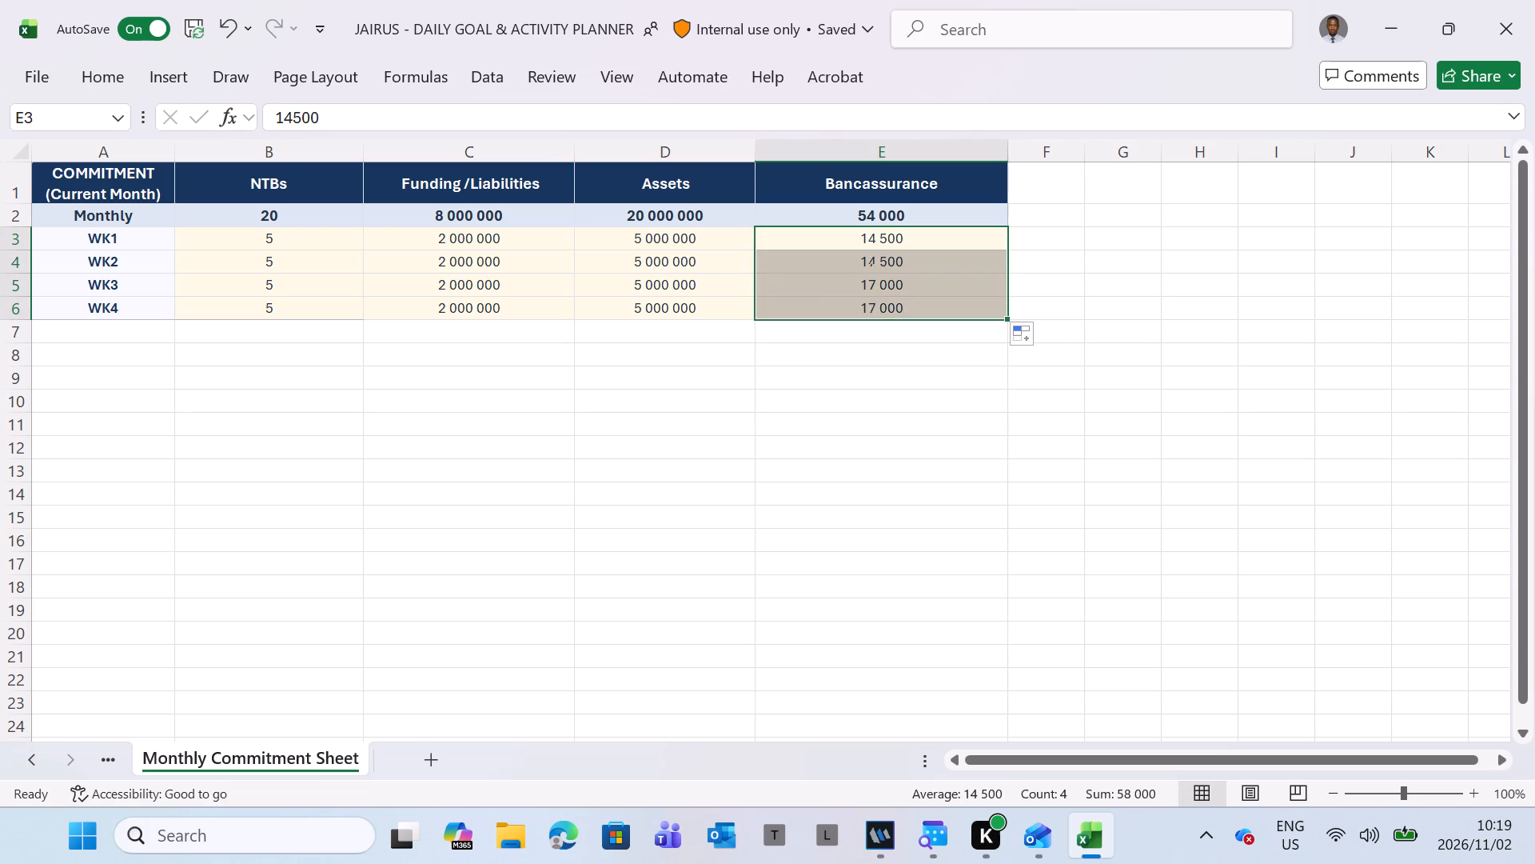
click(1224, 318)
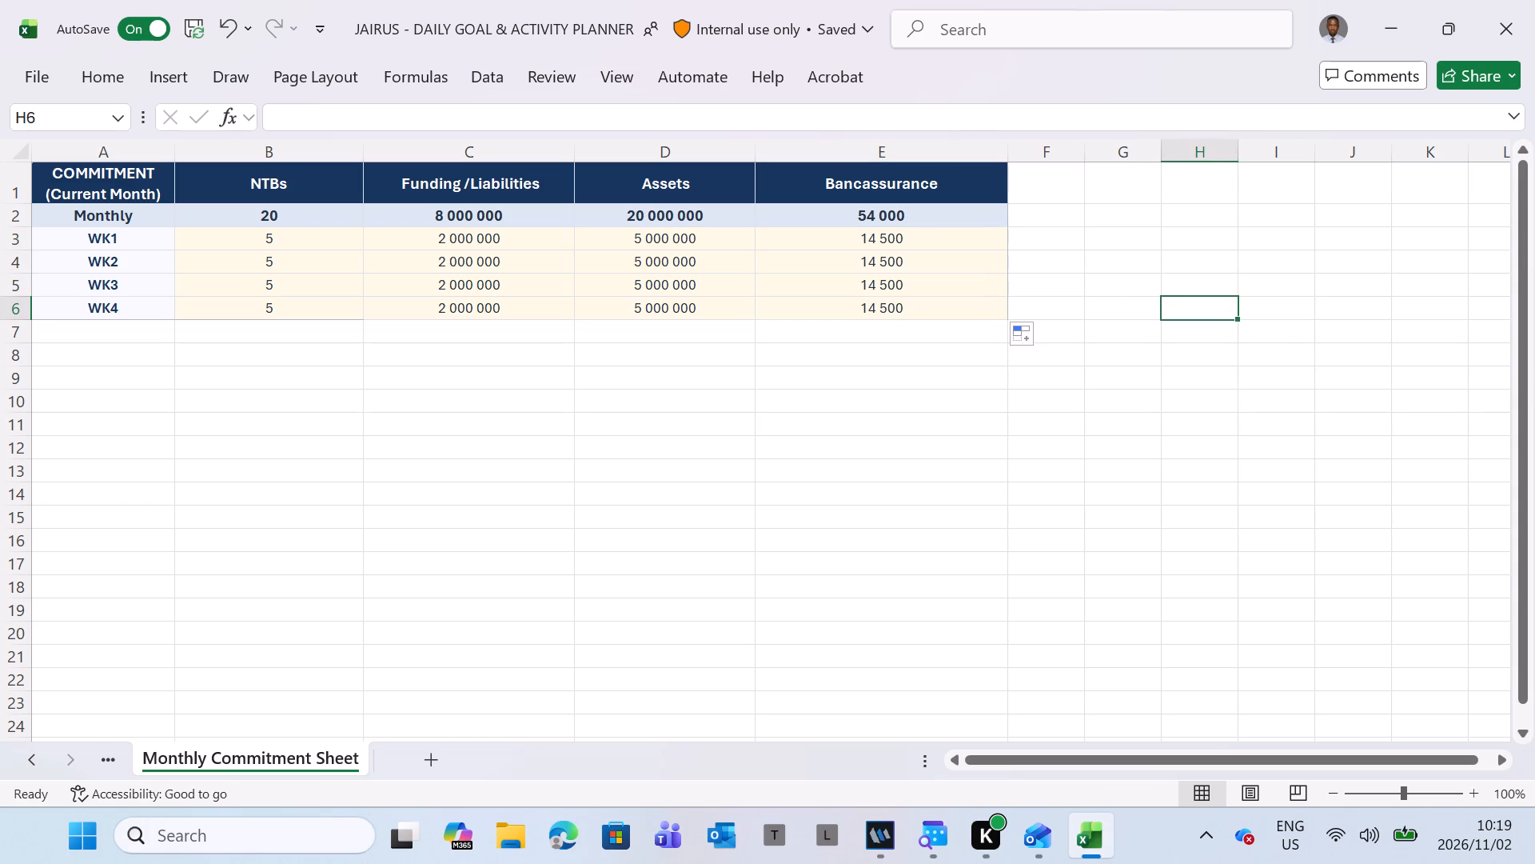
Save the daily goal and activity planner workbook.
key(ctrl+s)
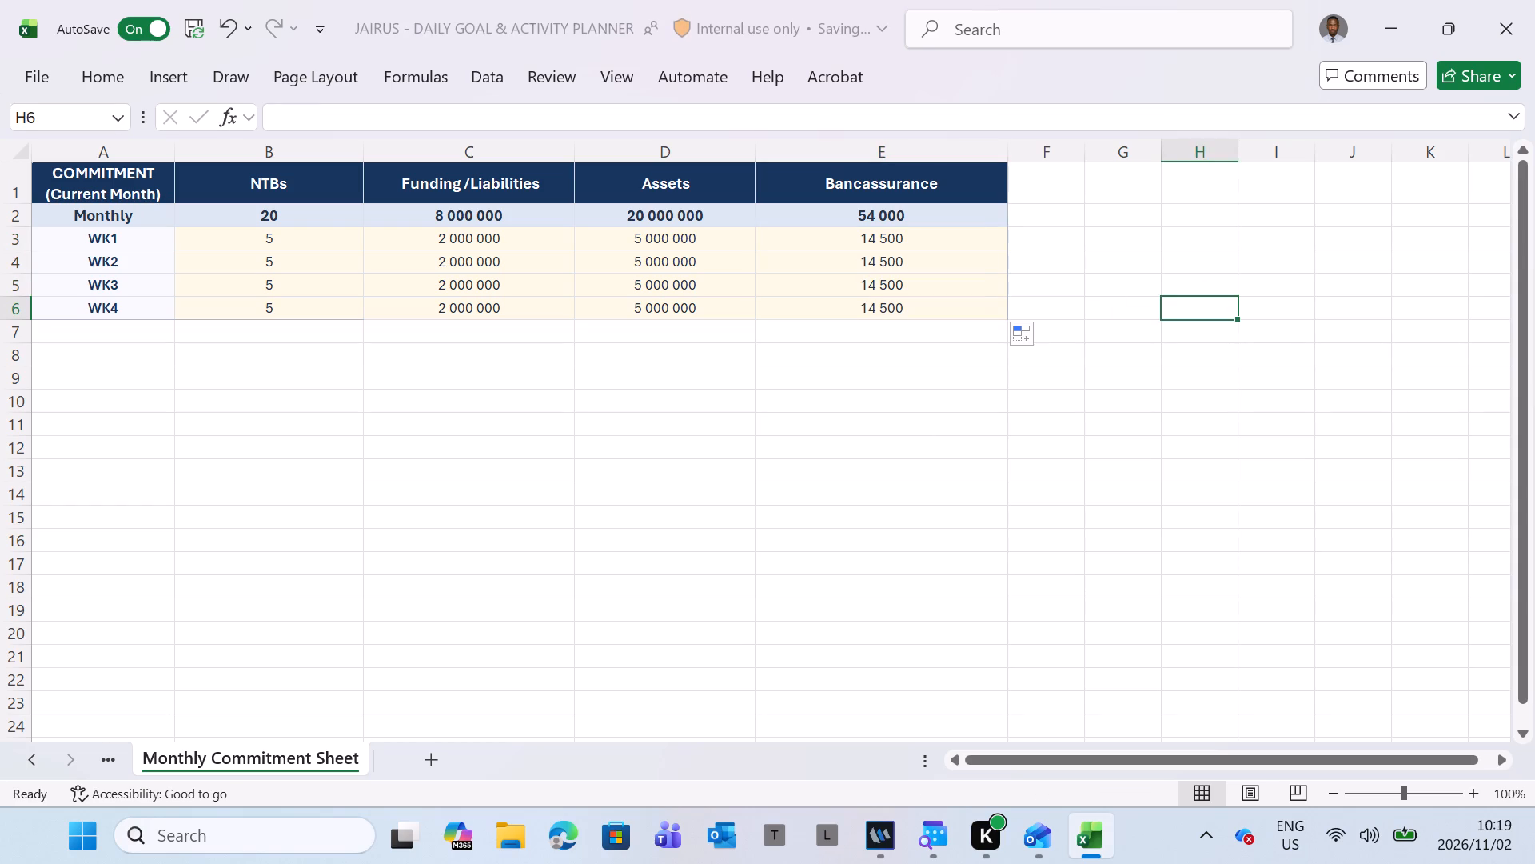